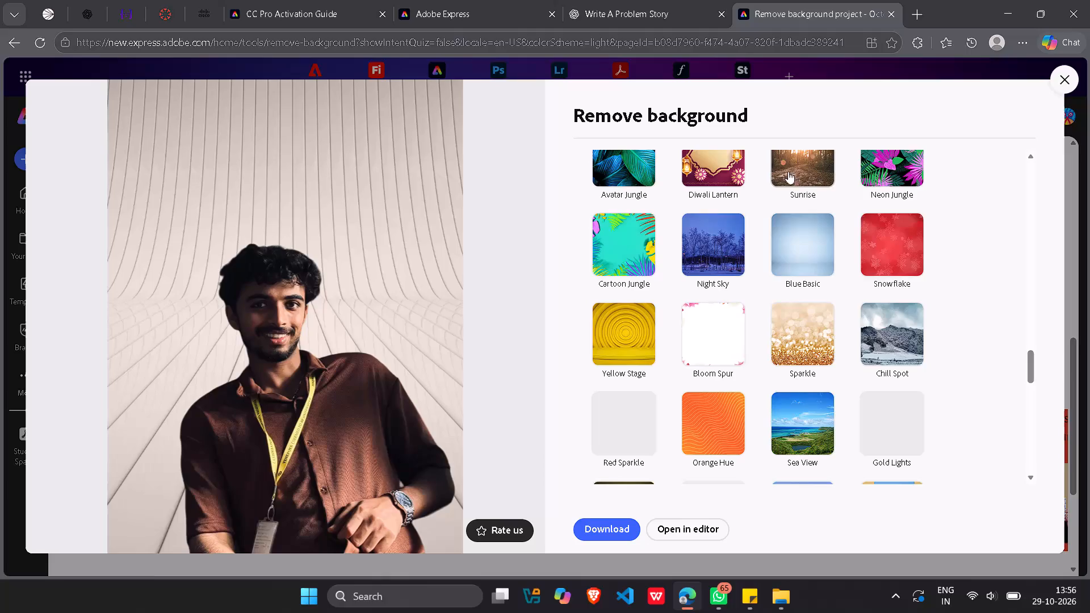
Apply the Sunrise forest backdrop to the portrait, download the image and close the background removal window.
left_click(794, 174)
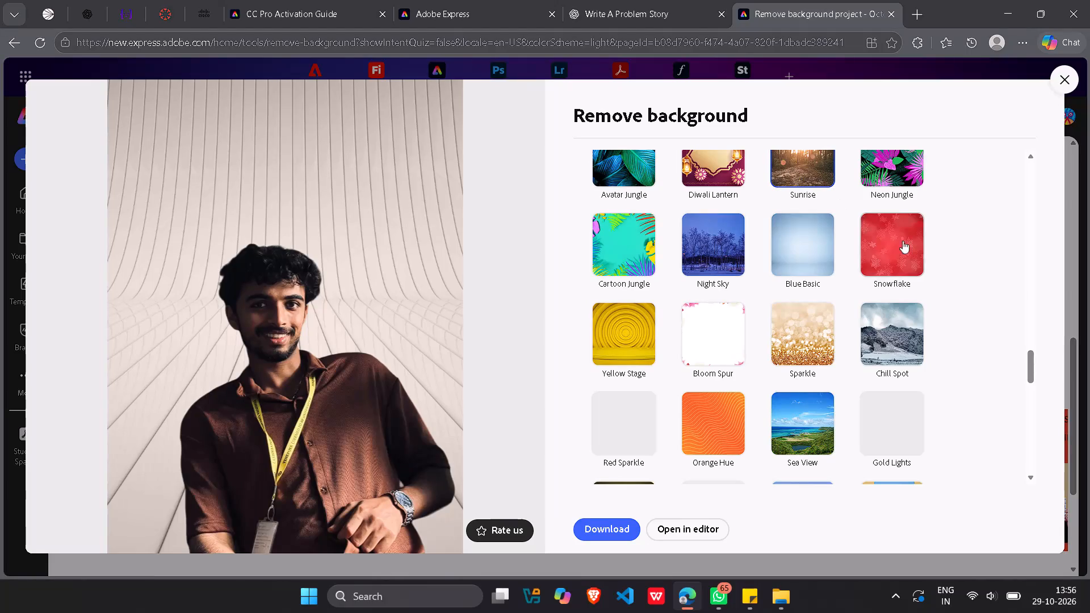
scroll(940, 295, "up", 1)
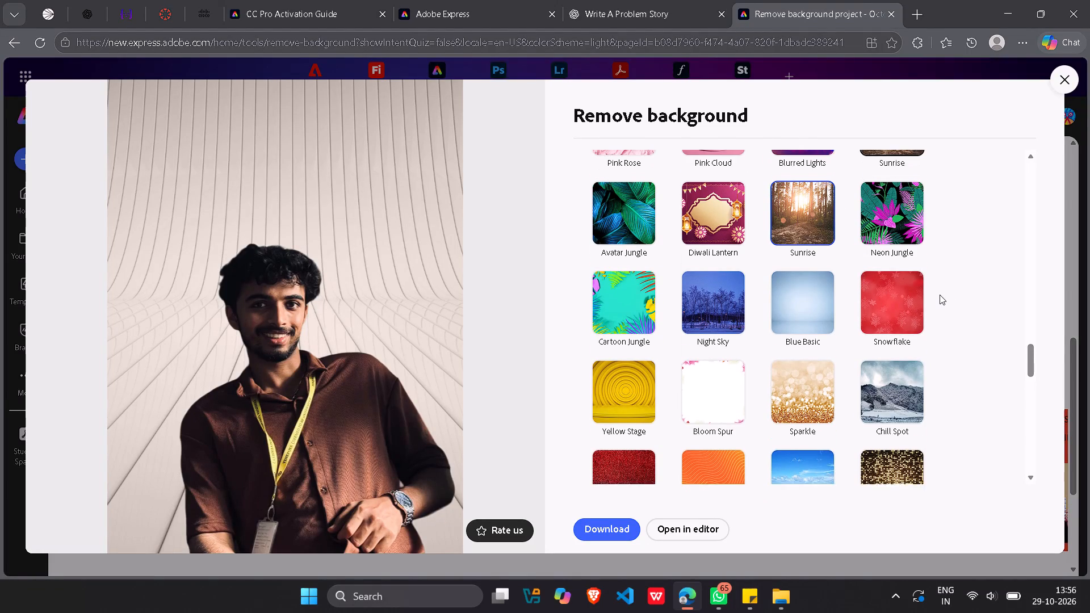
scroll(940, 295, "up", 1)
left_click(810, 241)
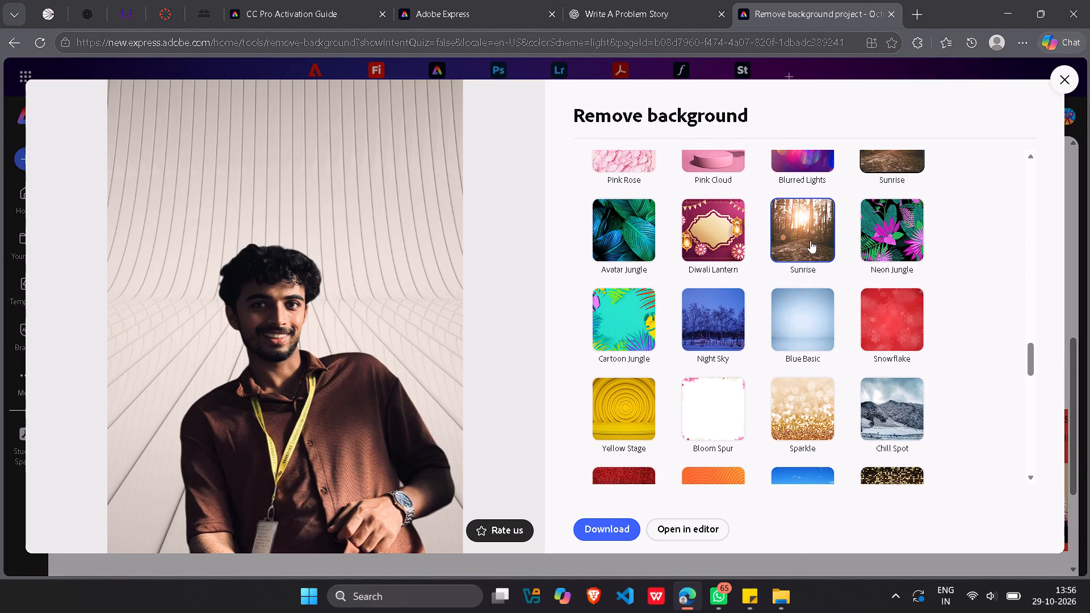
left_click(590, 535)
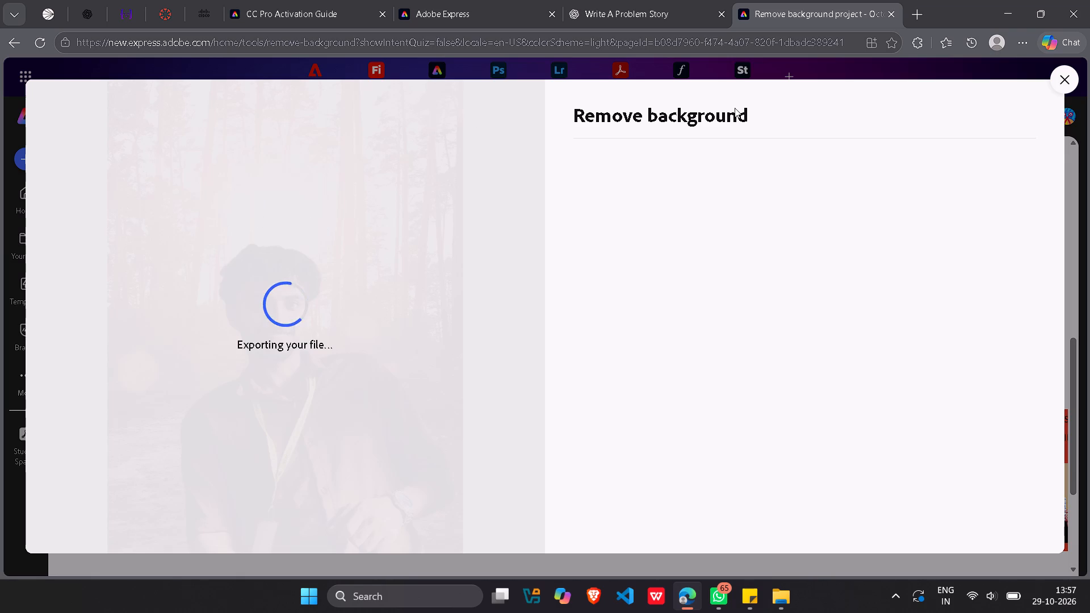
left_click(1061, 75)
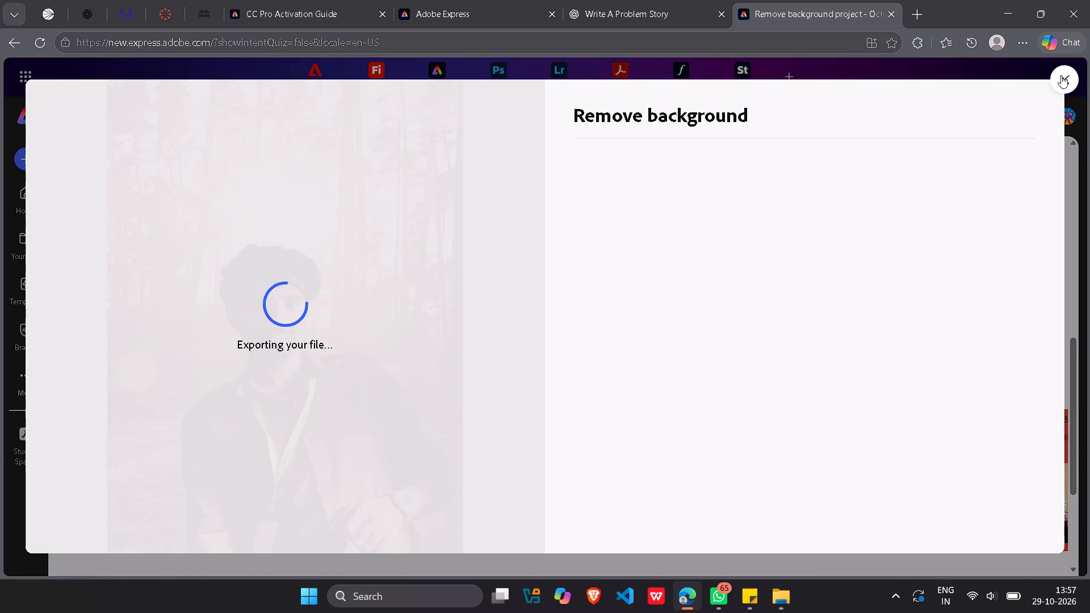
Start another Remove background quick edit and upload image 2 from the Downloads folder.
left_click(495, 258)
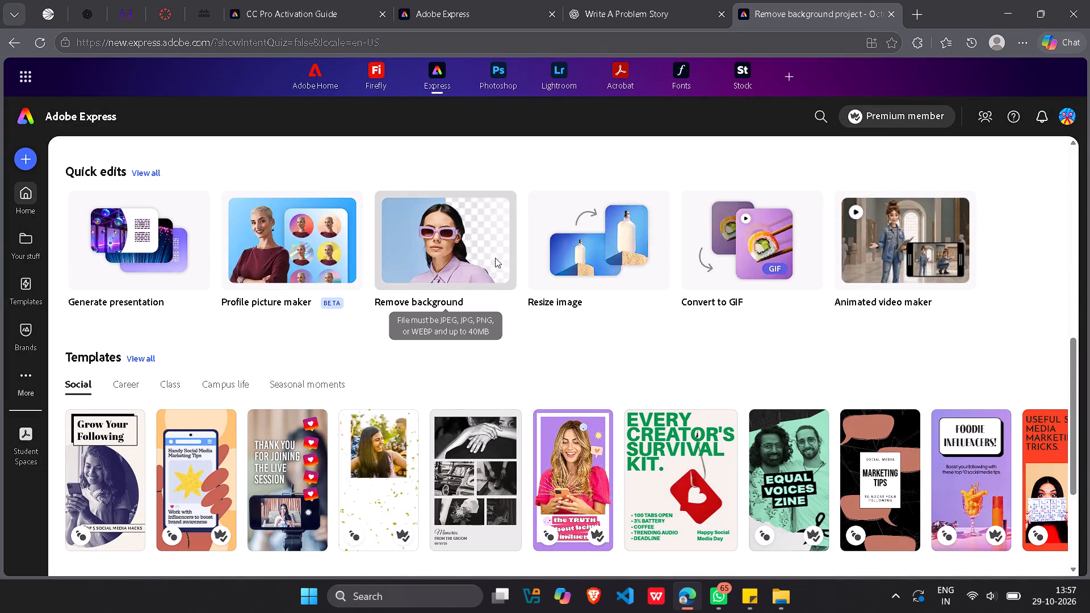
left_click(495, 258)
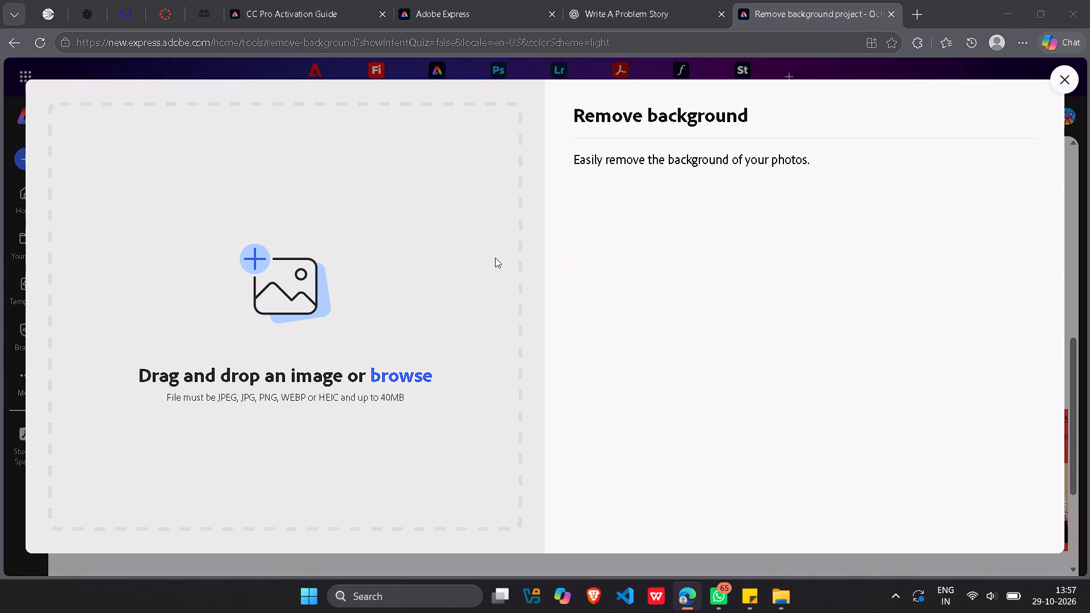
left_click(372, 129)
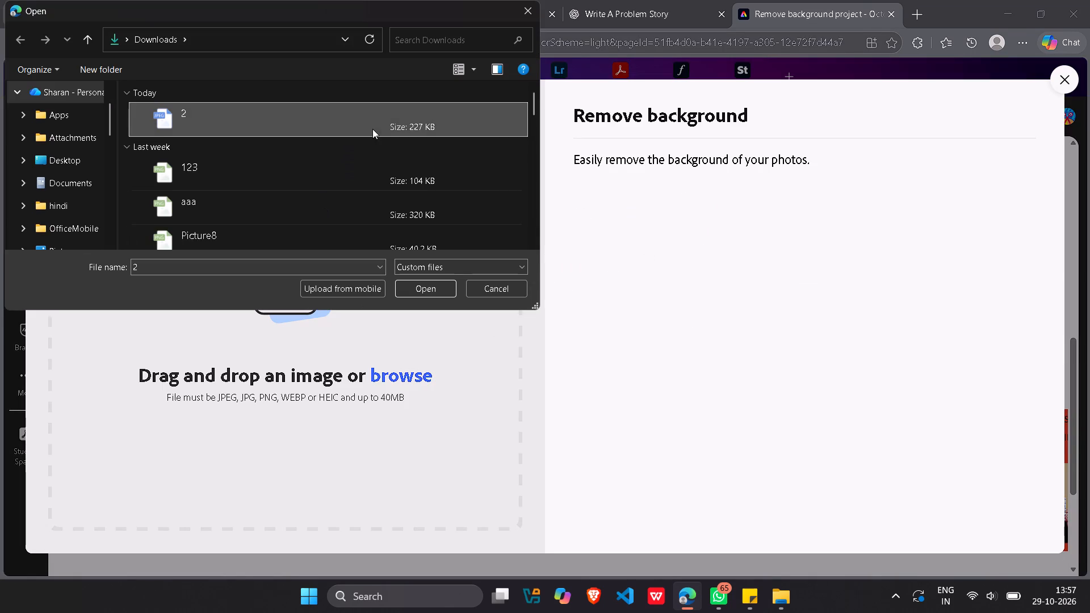
left_click(418, 287)
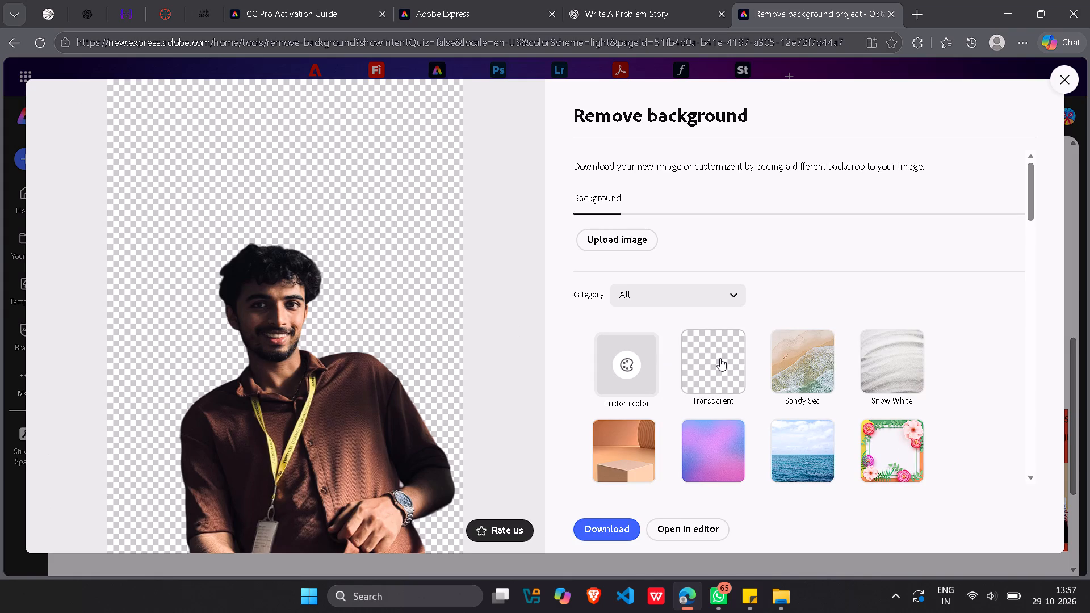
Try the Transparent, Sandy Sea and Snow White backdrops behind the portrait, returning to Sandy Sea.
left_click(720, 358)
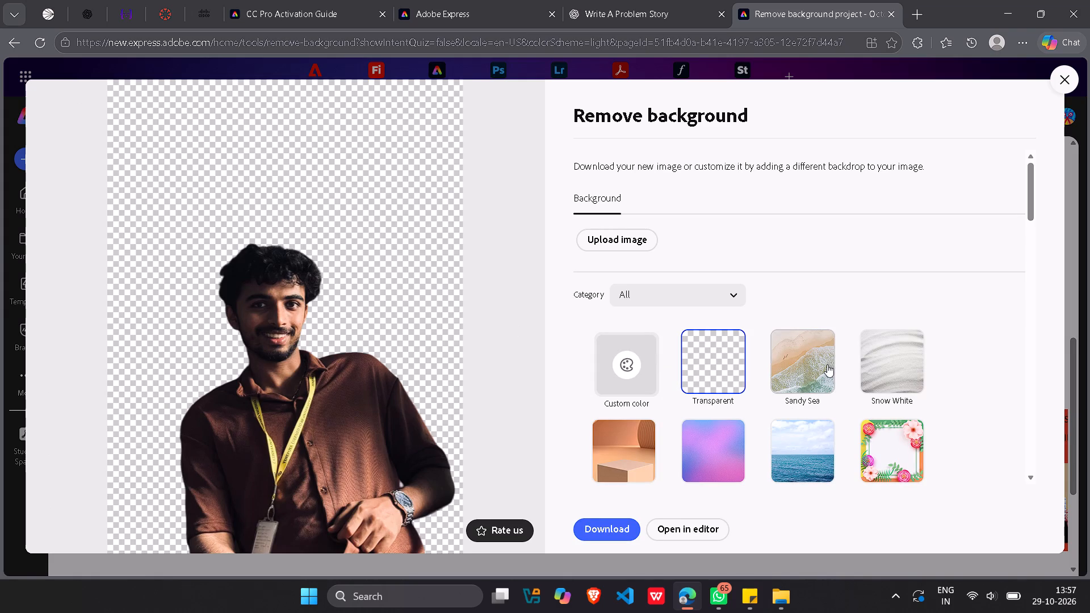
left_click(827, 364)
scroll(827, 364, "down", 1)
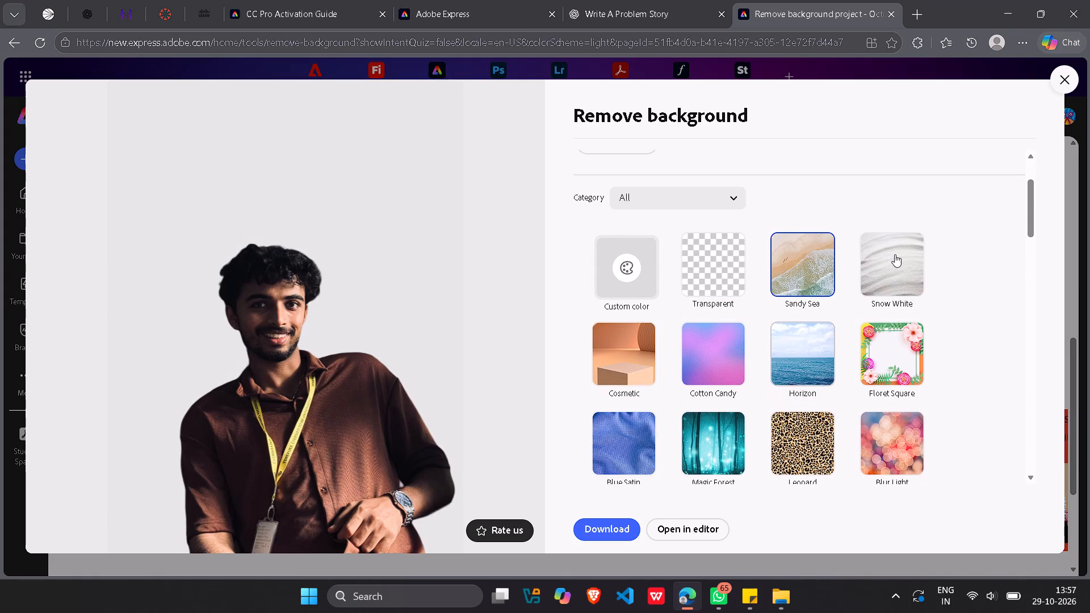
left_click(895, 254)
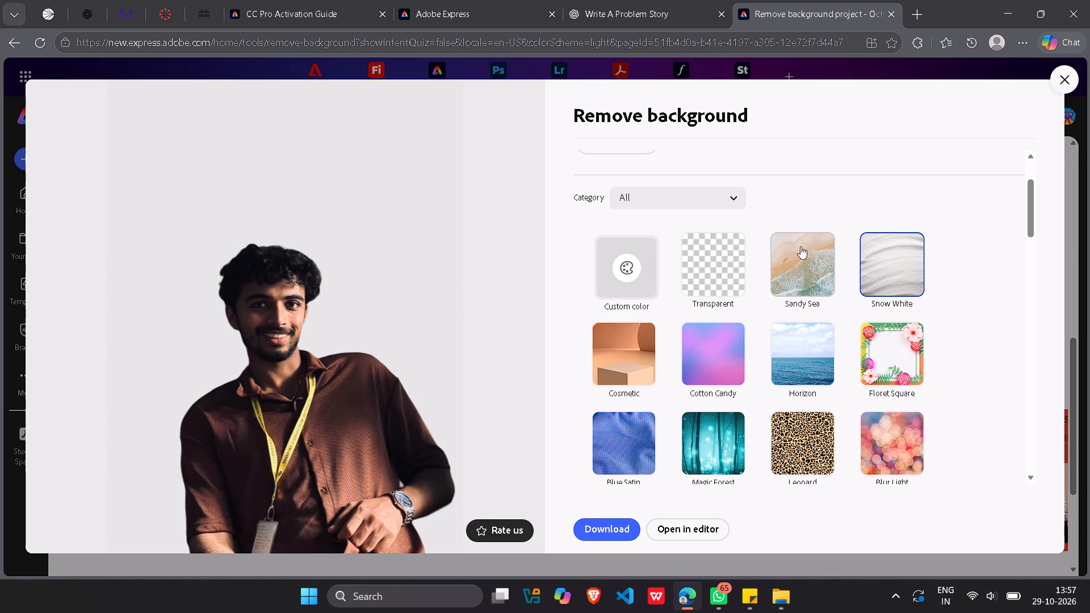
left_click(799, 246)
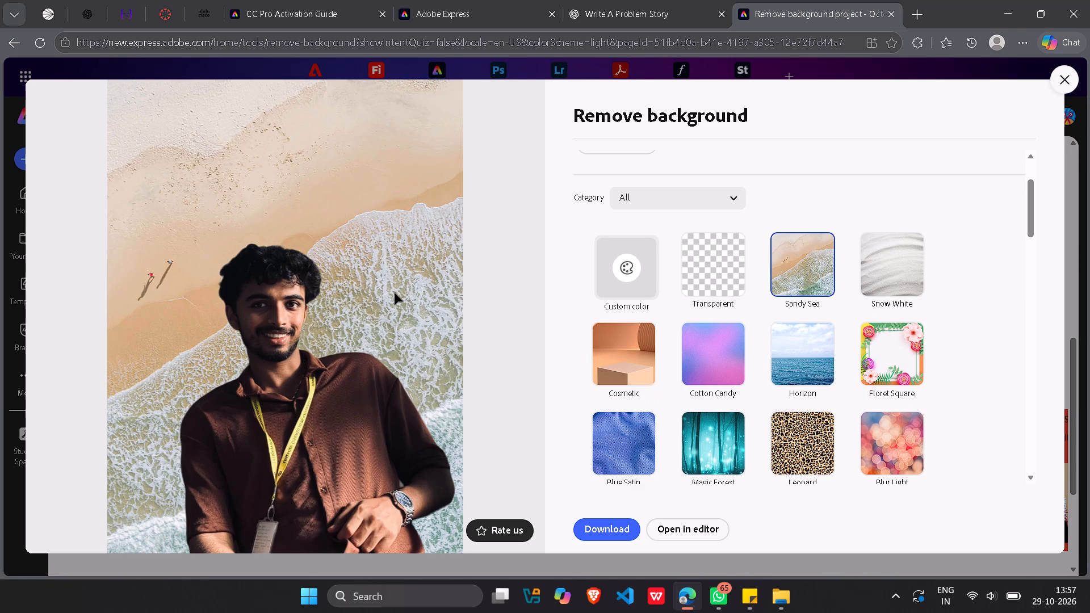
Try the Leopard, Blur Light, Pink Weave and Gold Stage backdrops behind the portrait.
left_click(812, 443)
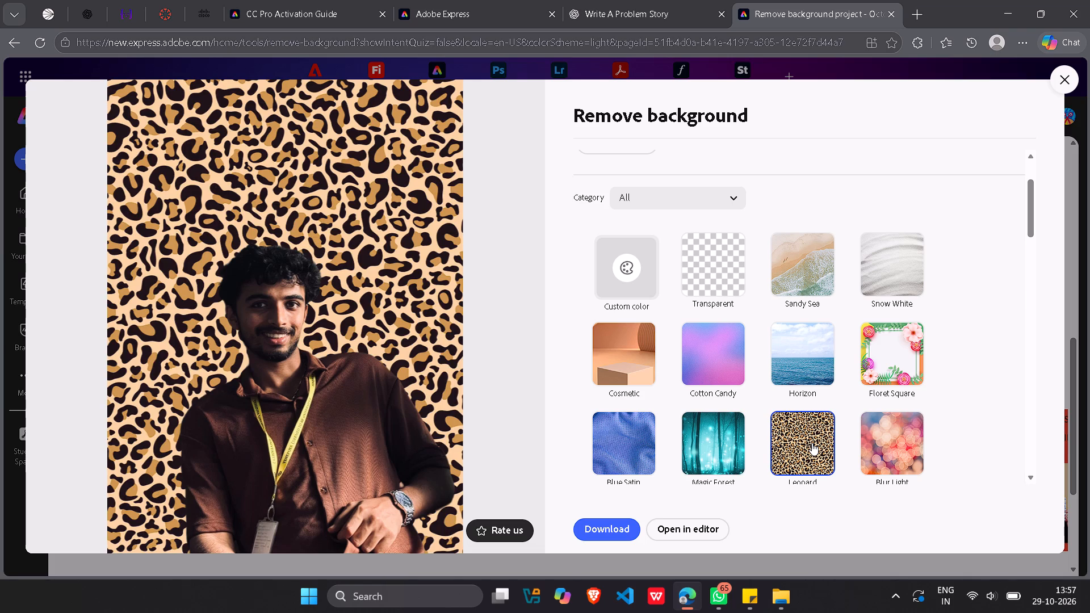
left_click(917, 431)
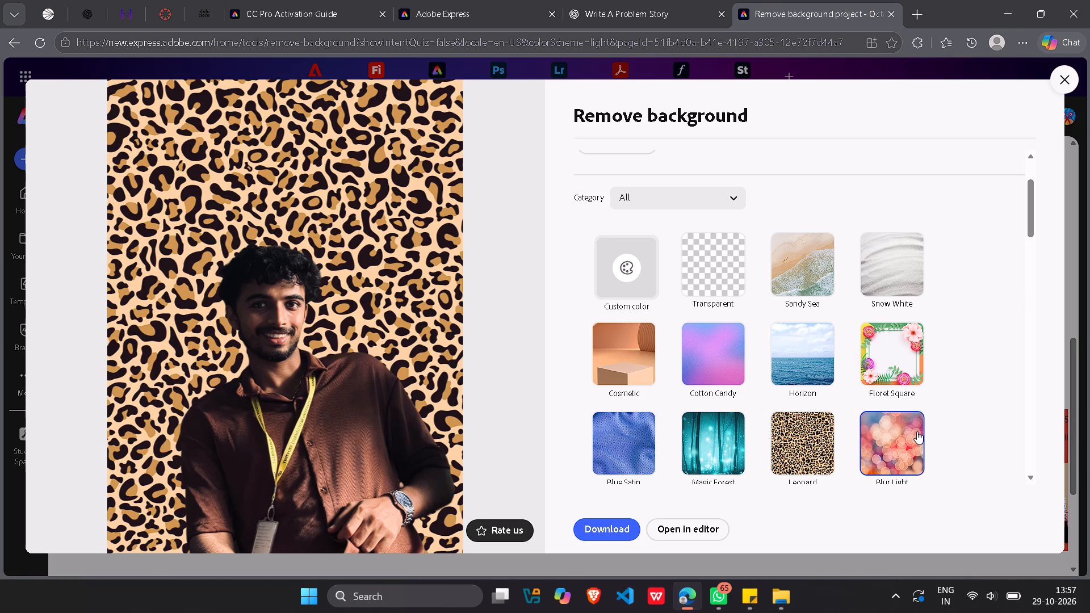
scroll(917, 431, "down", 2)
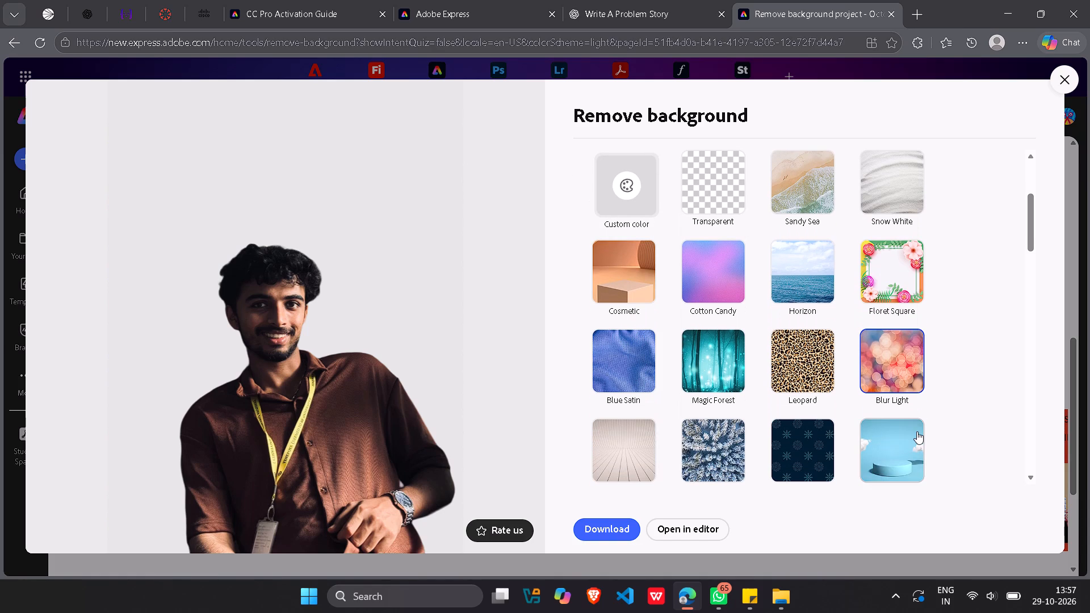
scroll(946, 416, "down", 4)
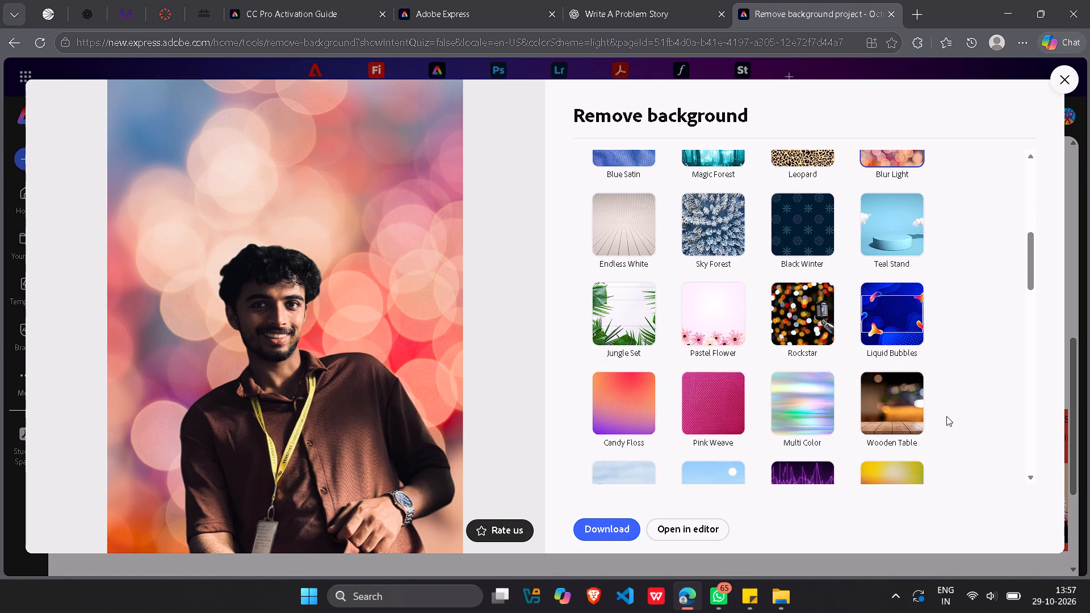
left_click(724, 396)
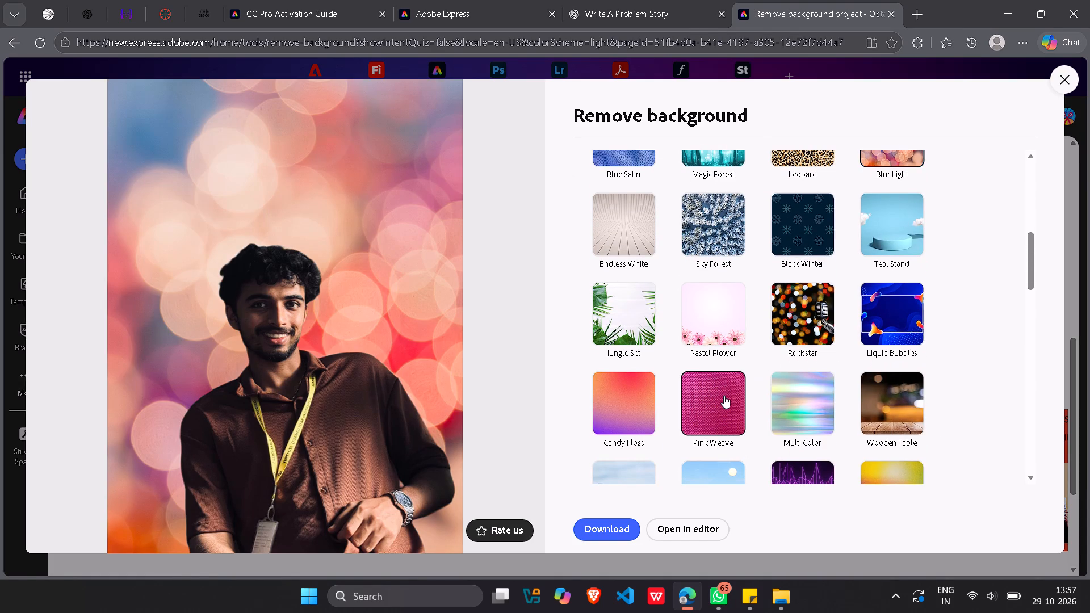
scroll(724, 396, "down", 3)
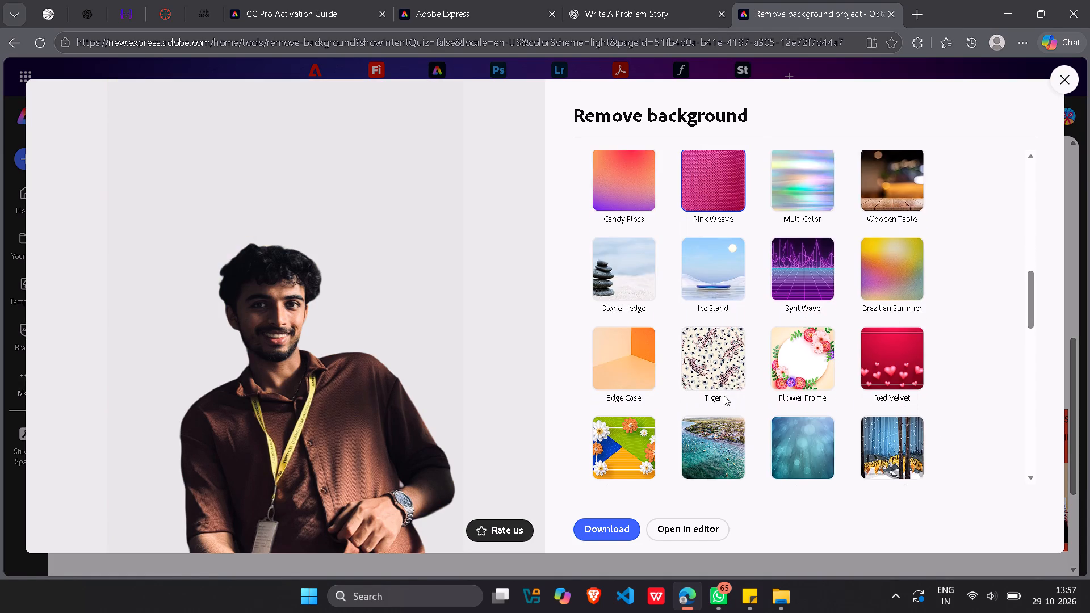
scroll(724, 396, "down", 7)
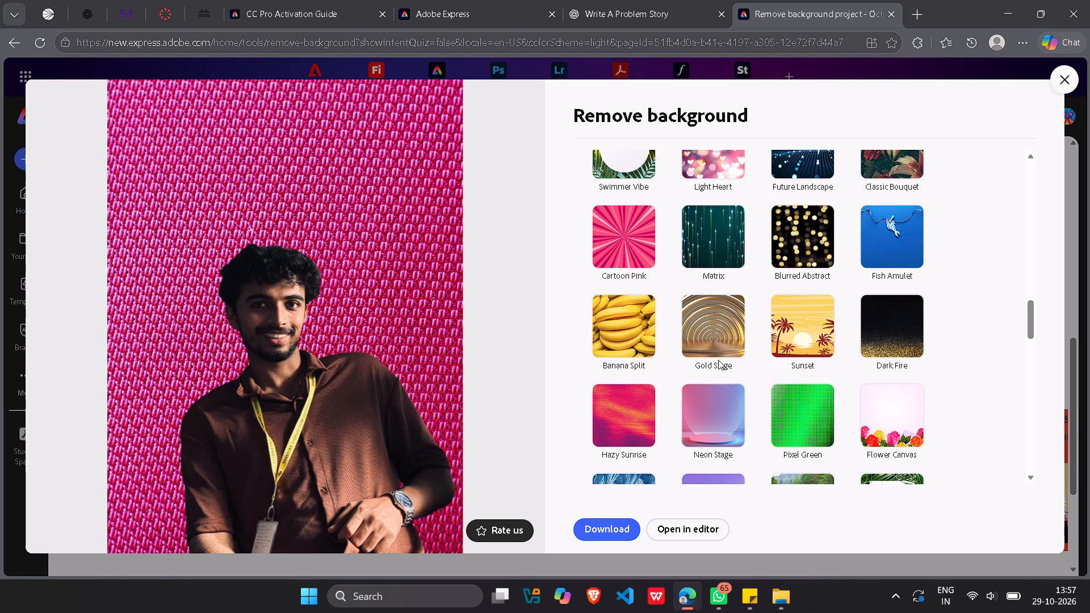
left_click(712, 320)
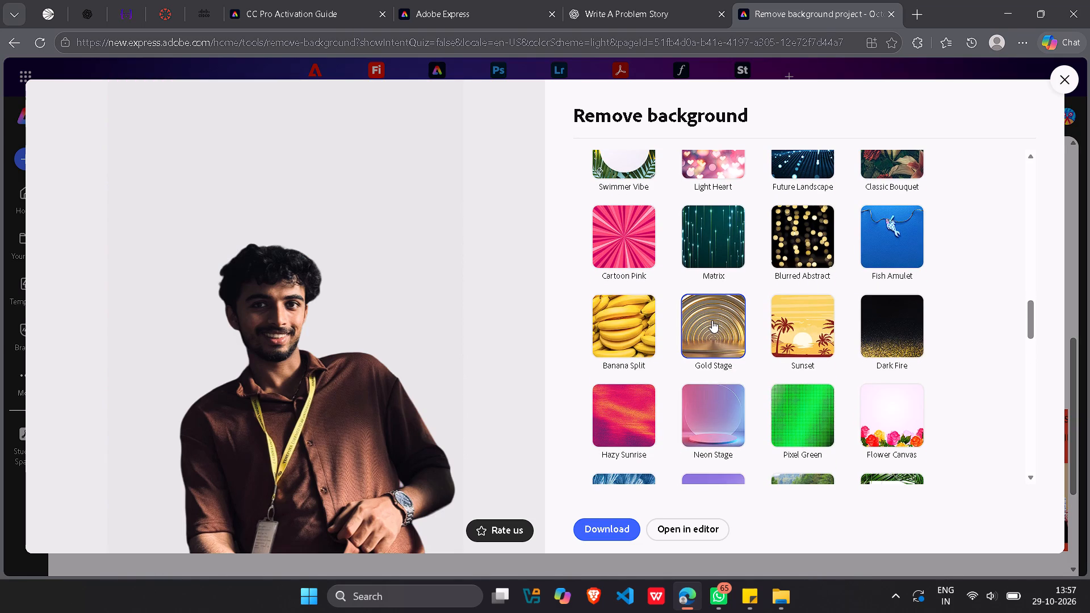
Apply the Geometric Peaks backdrop behind the portrait.
scroll(712, 320, "down", 3)
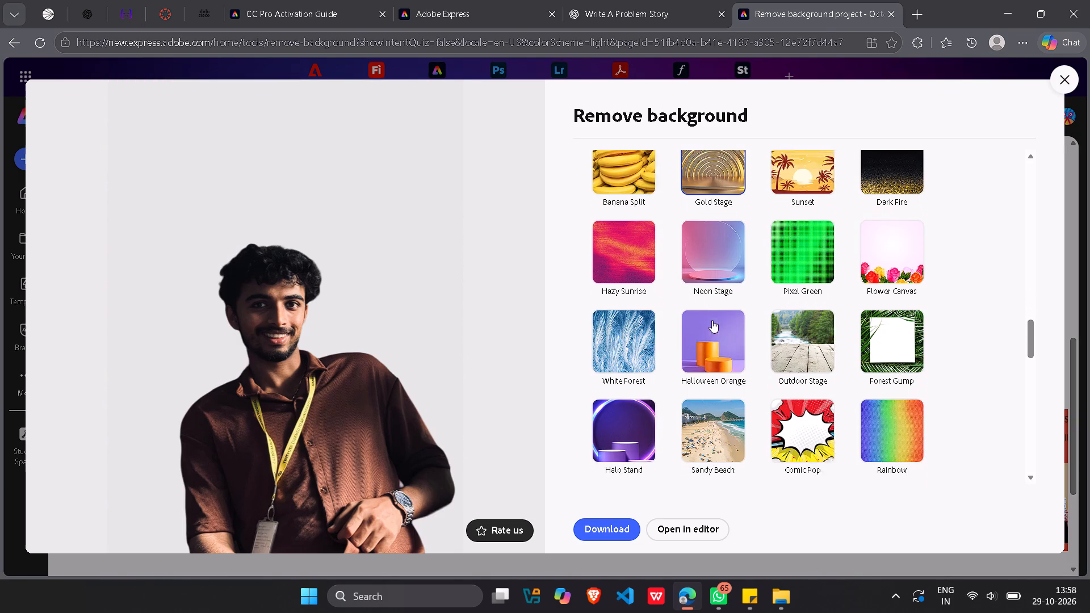
scroll(712, 320, "down", 6)
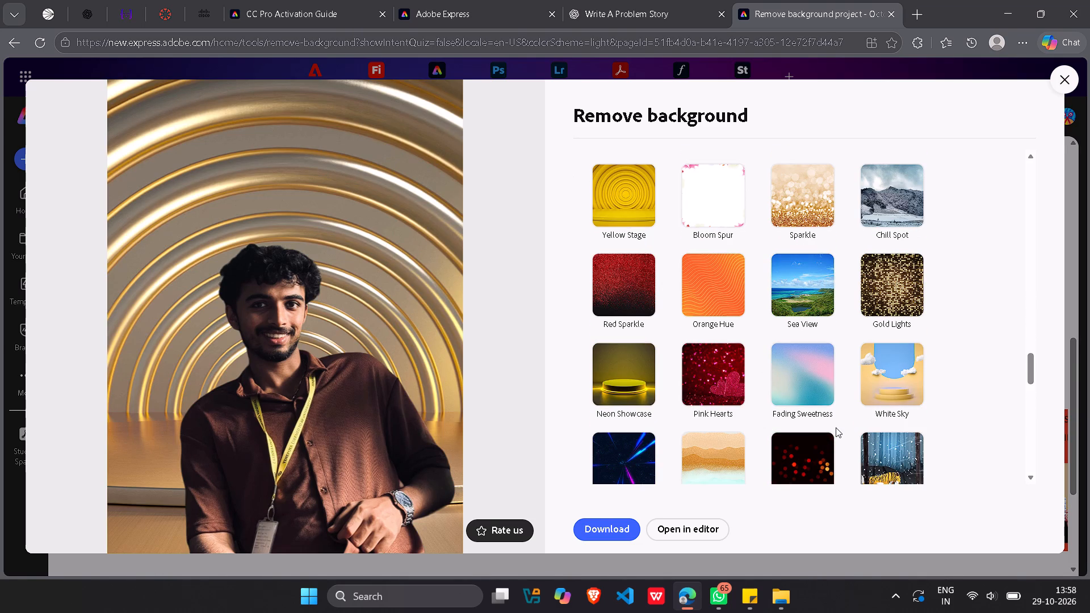
scroll(836, 427, "down", 5)
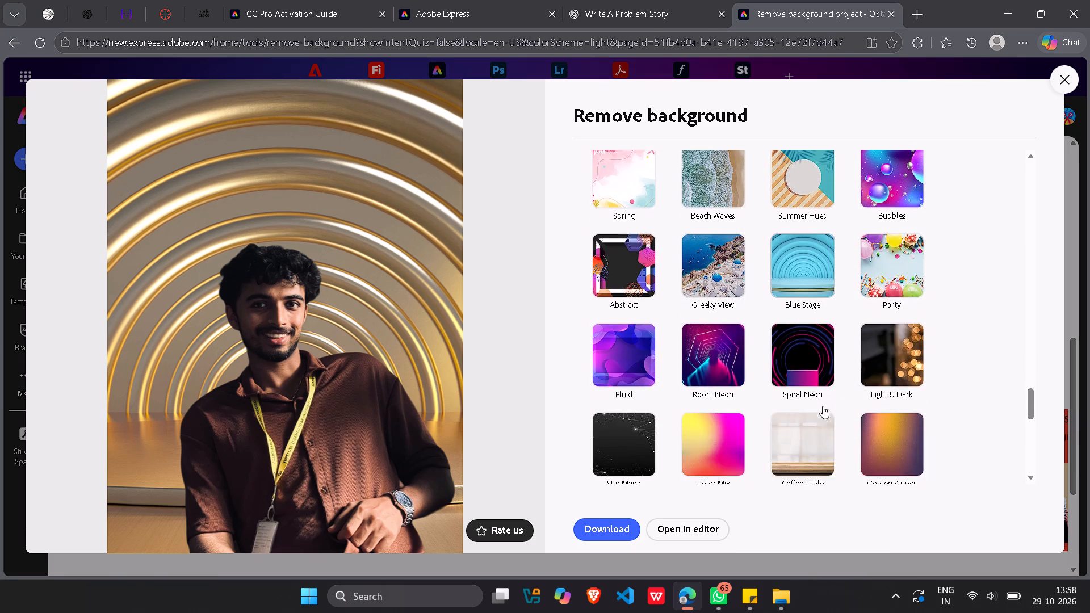
scroll(823, 406, "down", 3)
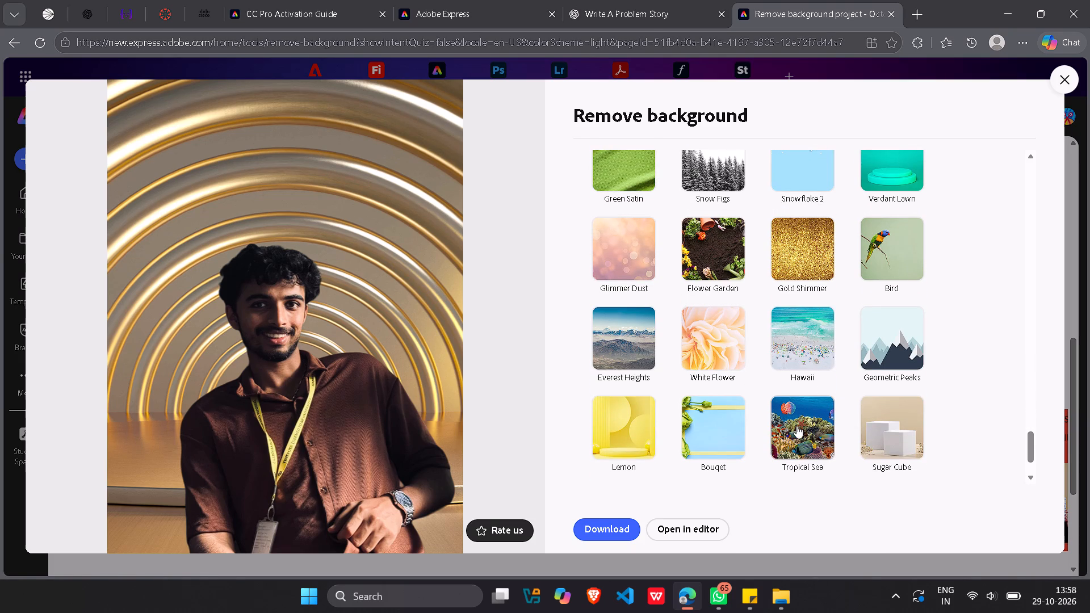
scroll(796, 426, "down", 6)
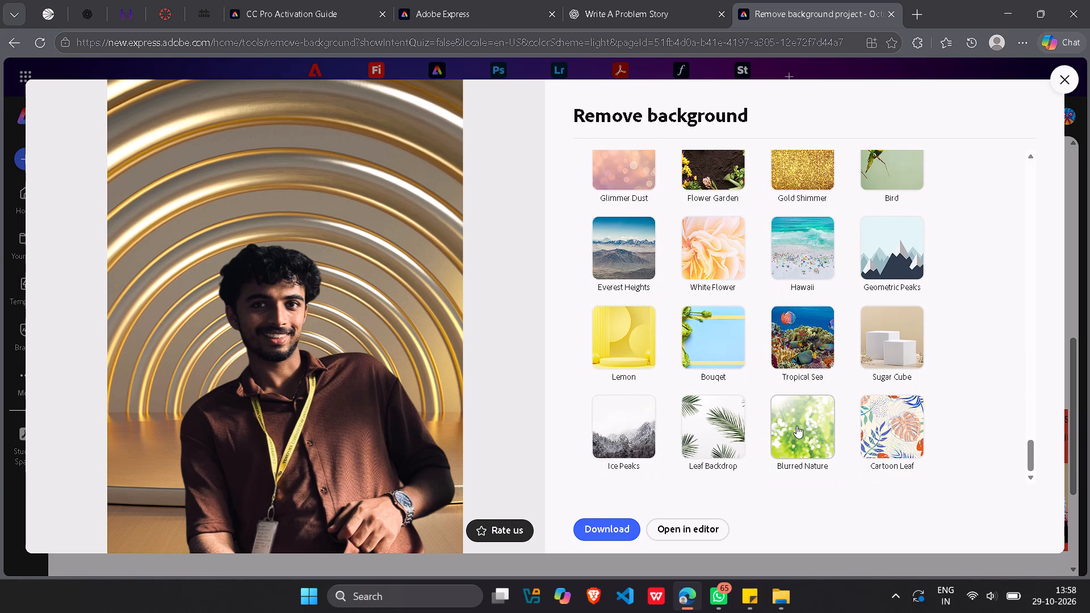
scroll(796, 426, "up", 3)
left_click(892, 418)
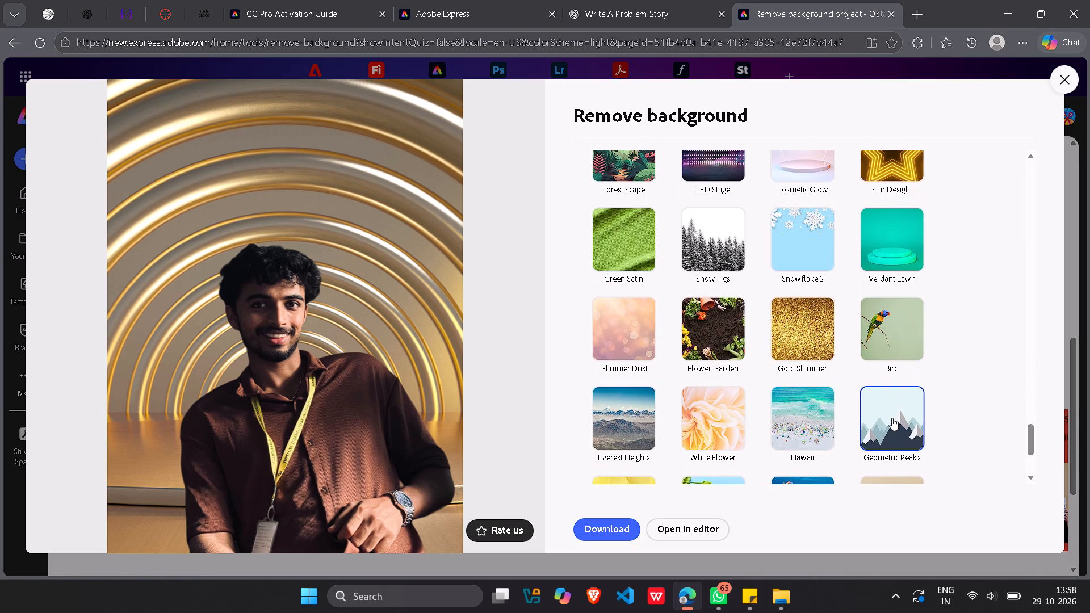
Download the portrait with the Geometric Peaks backdrop.
scroll(800, 339, "up", 3)
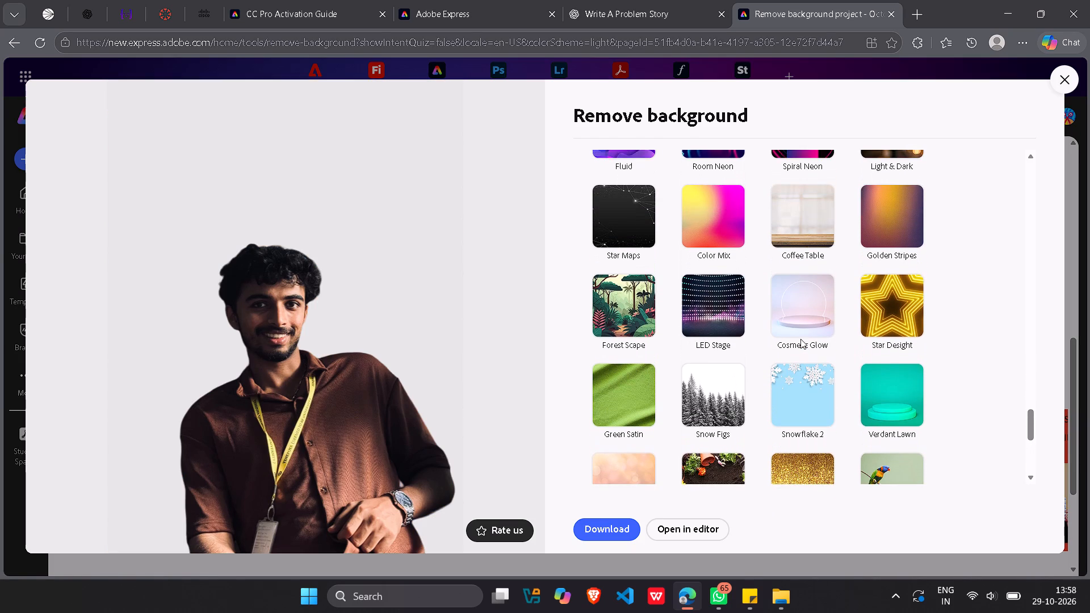
scroll(800, 339, "up", 2)
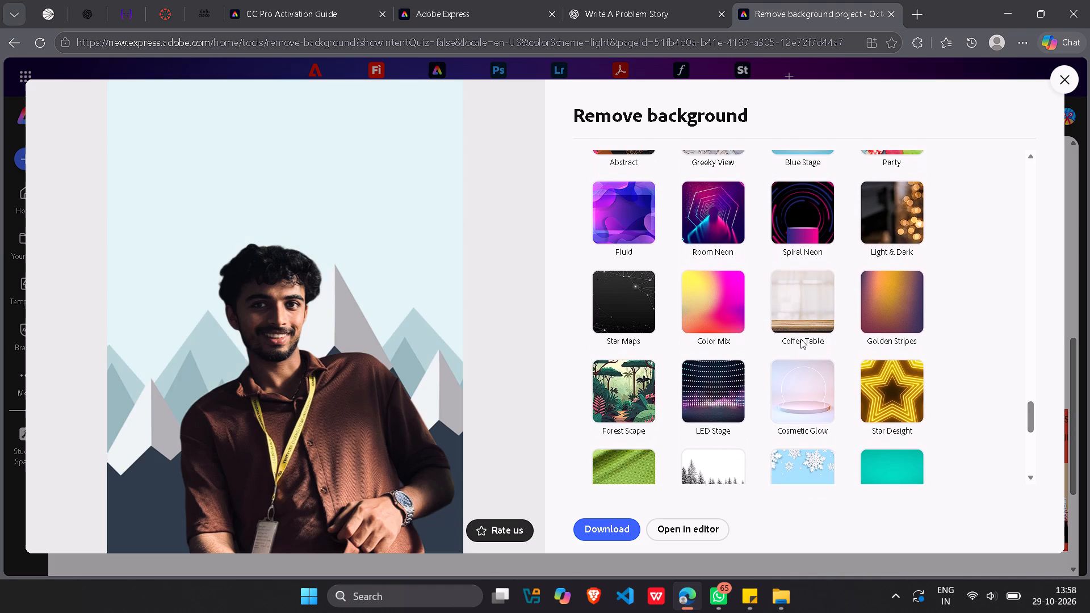
left_click(613, 528)
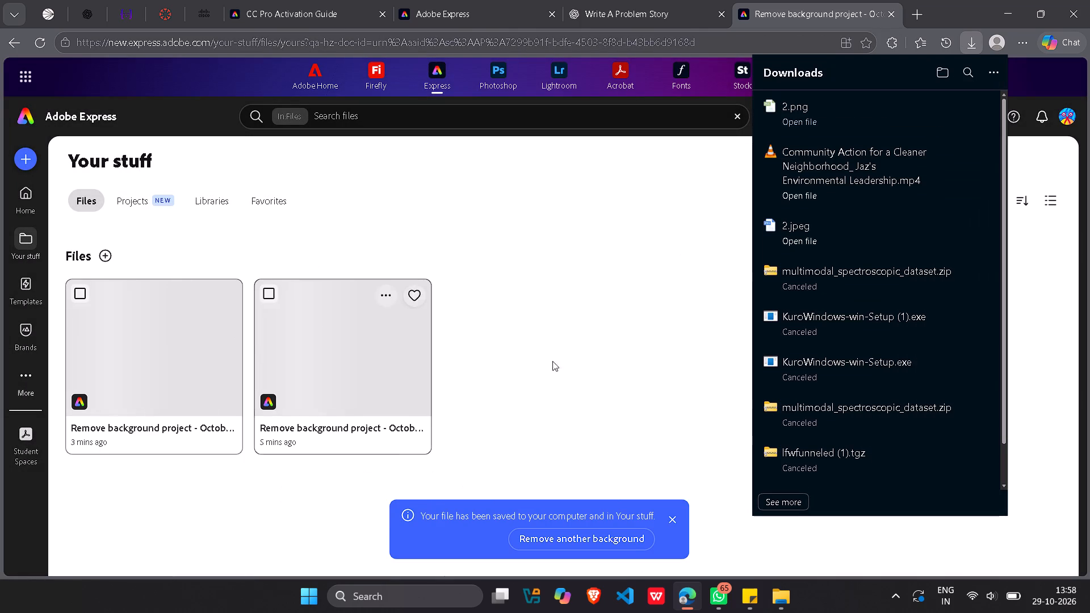
Download the saved project with the sunrise forest backdrop from Your stuff as a Transparent PNG at size 1.
left_click(390, 299)
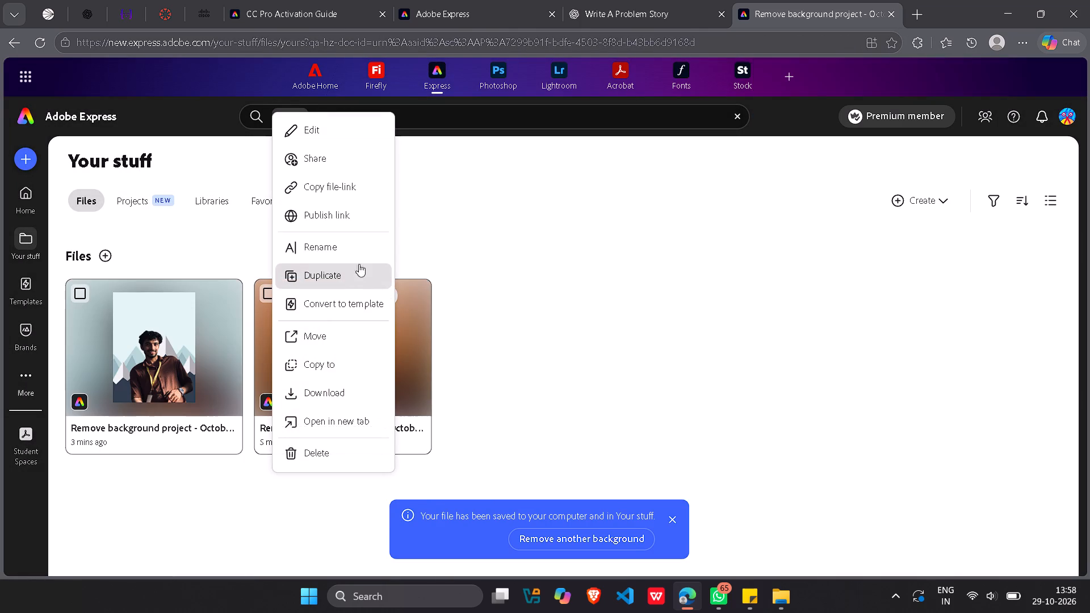
left_click(346, 400)
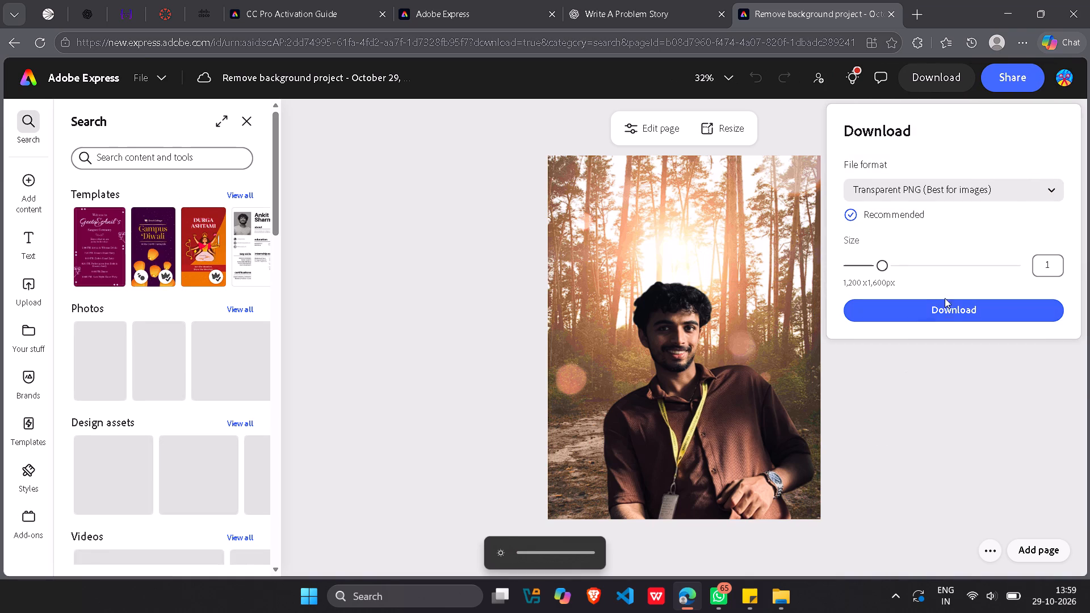
left_click(947, 309)
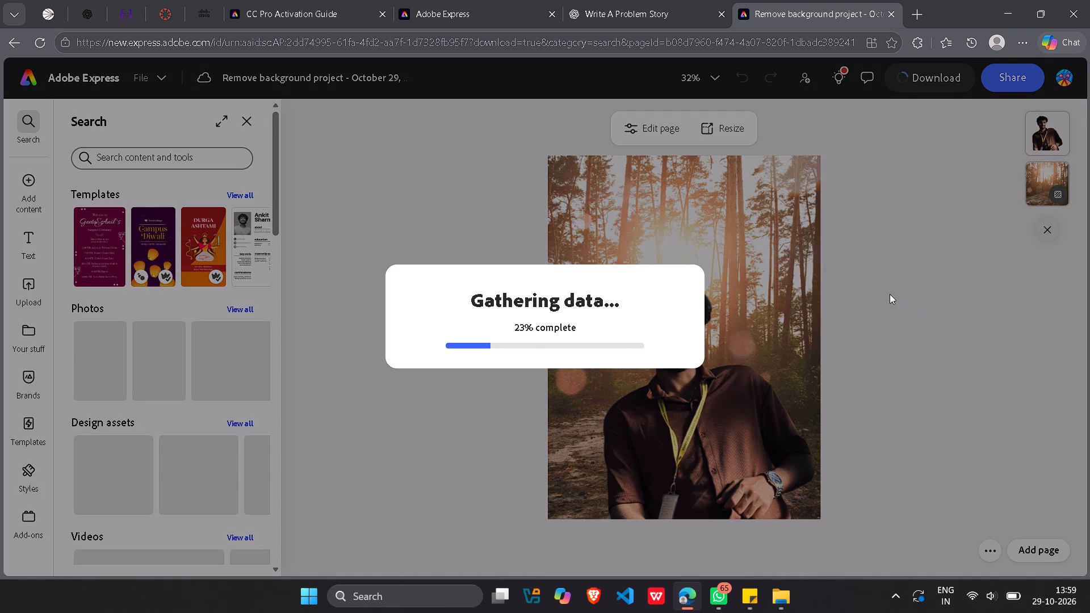
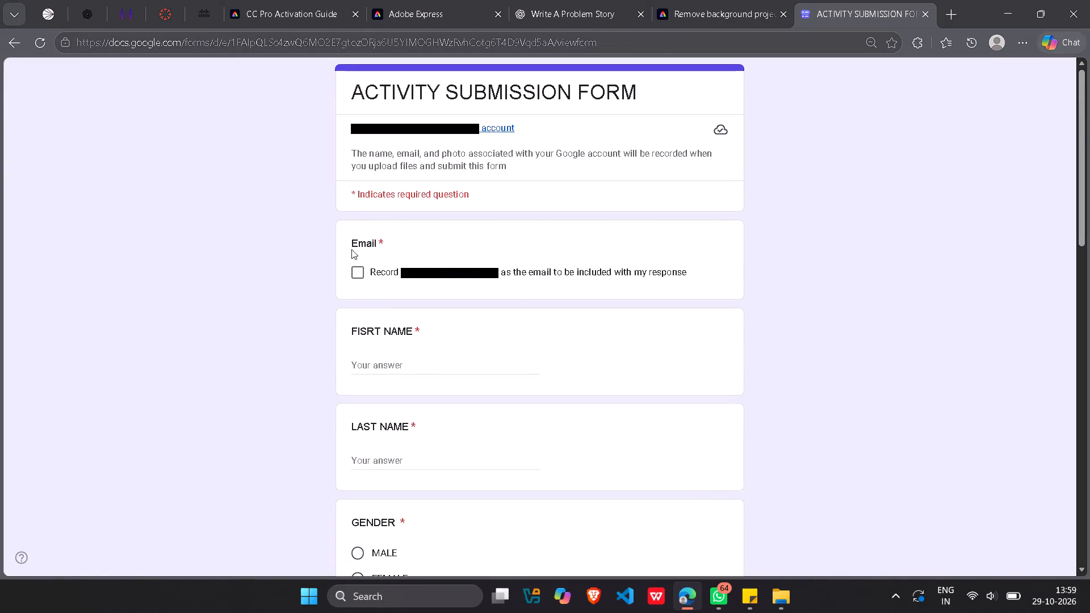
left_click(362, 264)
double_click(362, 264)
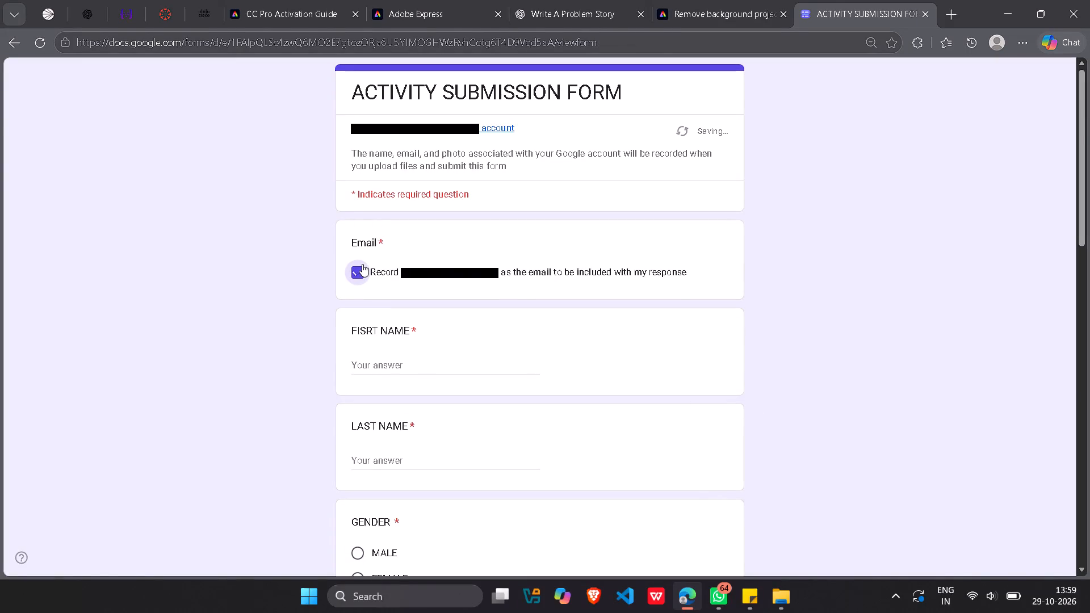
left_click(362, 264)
Look through the activity submission form's questions, from the gender field to the activity file uploads and feedback.
scroll(362, 264, "down", 5)
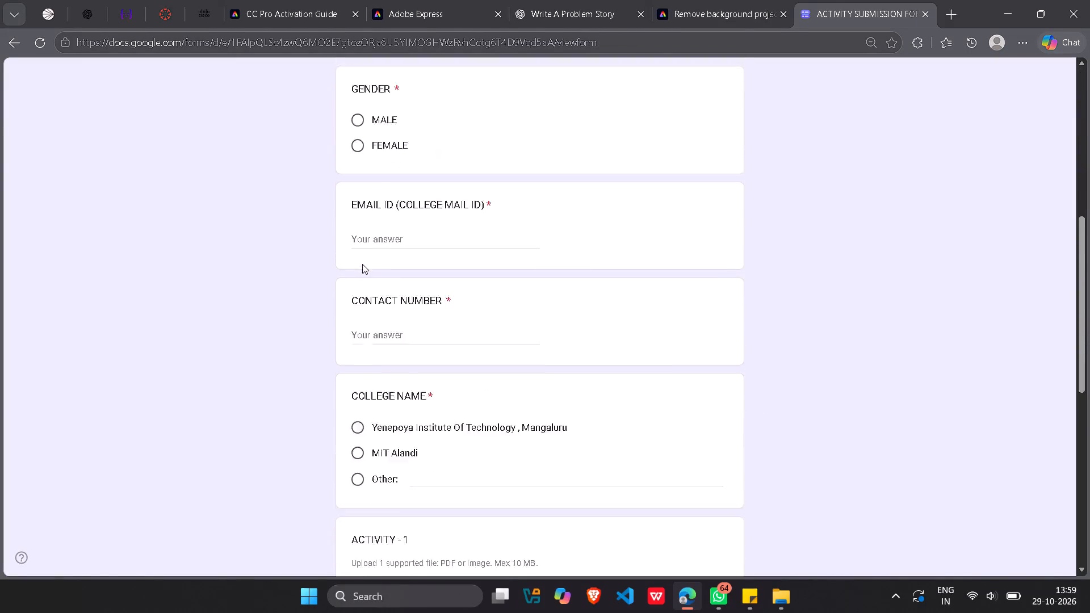
scroll(362, 264, "down", 4)
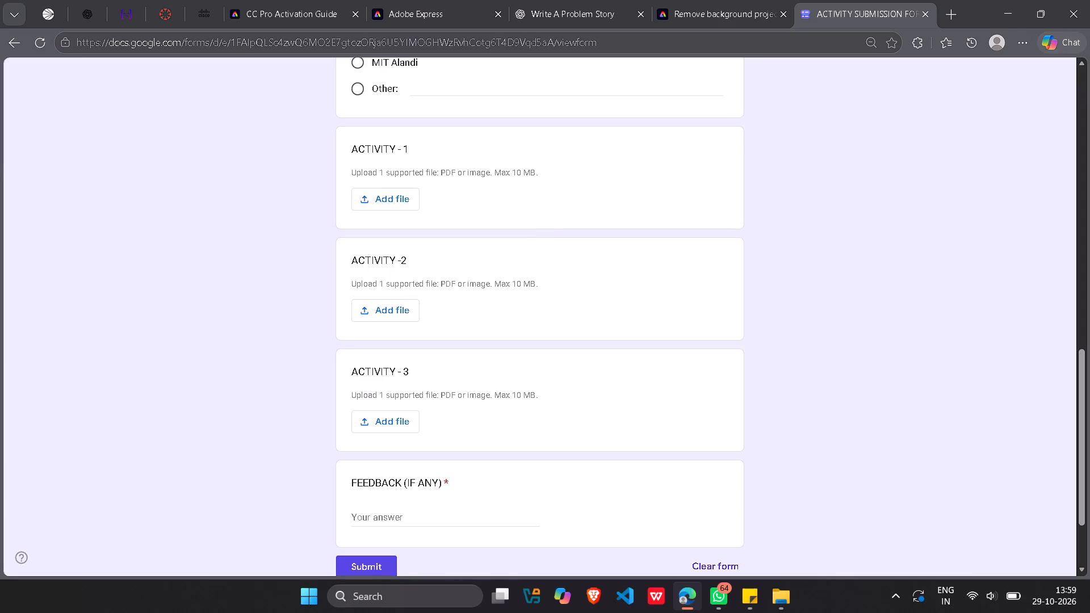
scroll(362, 264, "down", 2)
scroll(362, 264, "up", 4)
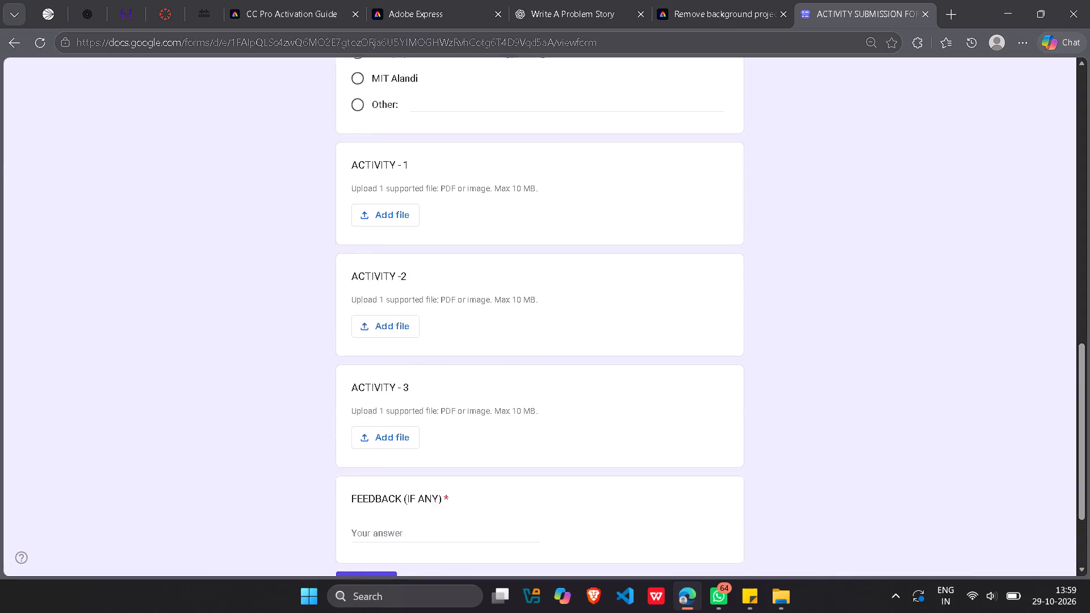
scroll(362, 264, "up", 9)
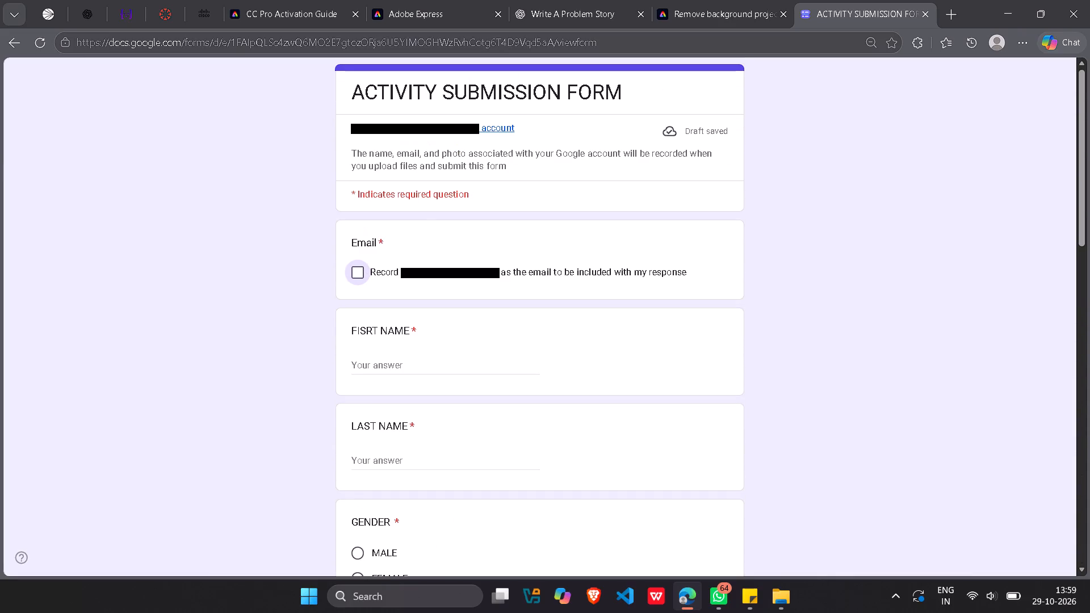
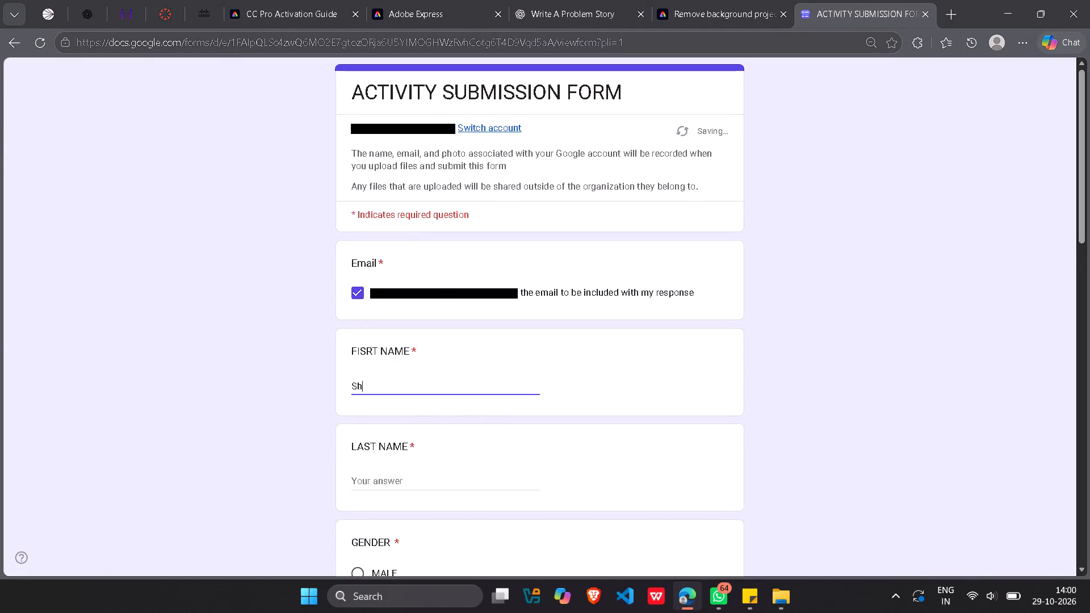
Enter the submitter's first name, without the surname initials, in the FISRT NAME answer.
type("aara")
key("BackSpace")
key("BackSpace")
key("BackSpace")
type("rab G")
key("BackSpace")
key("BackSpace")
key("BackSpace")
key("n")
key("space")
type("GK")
scroll(483, 389, "down", 2)
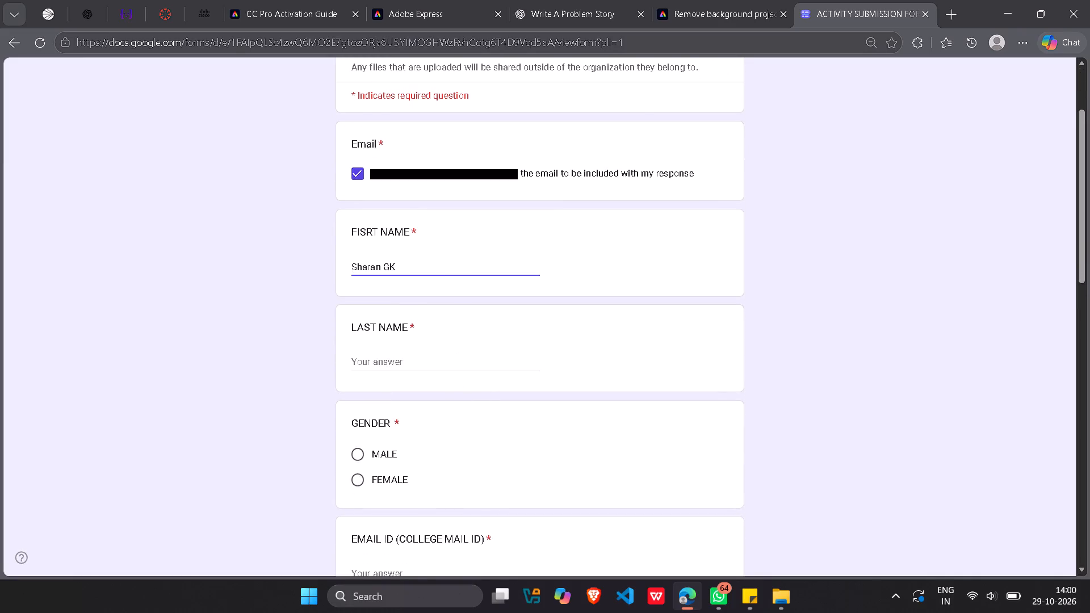
key("BackSpace")
key("BackSpace")
Fill in the LAST NAME answer with the surname initials and choose MALE for GENDER.
left_click(403, 361)
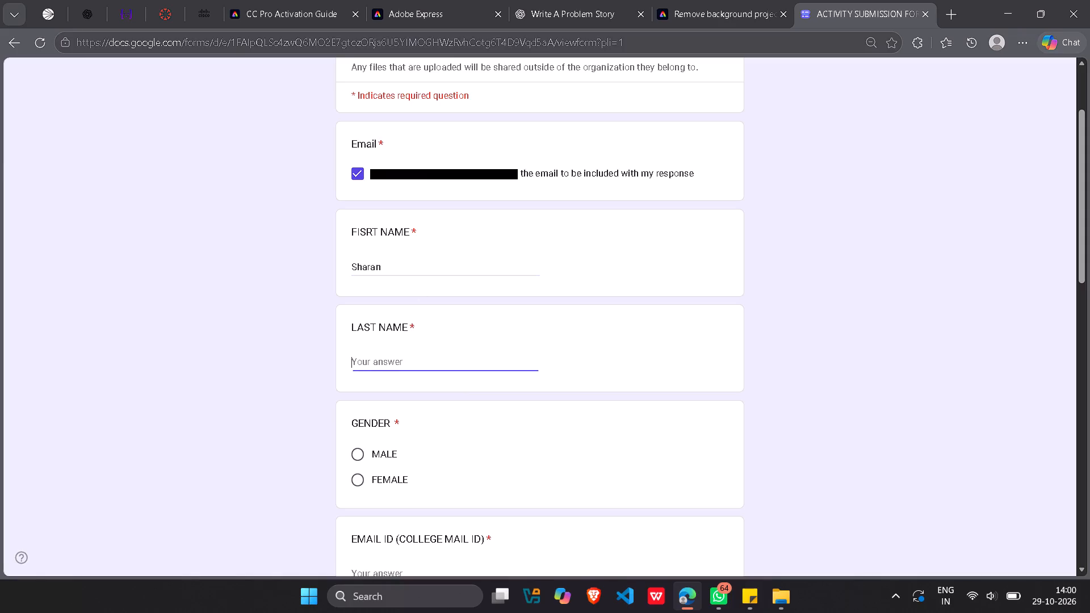
type("GK")
scroll(403, 361, "down", 1)
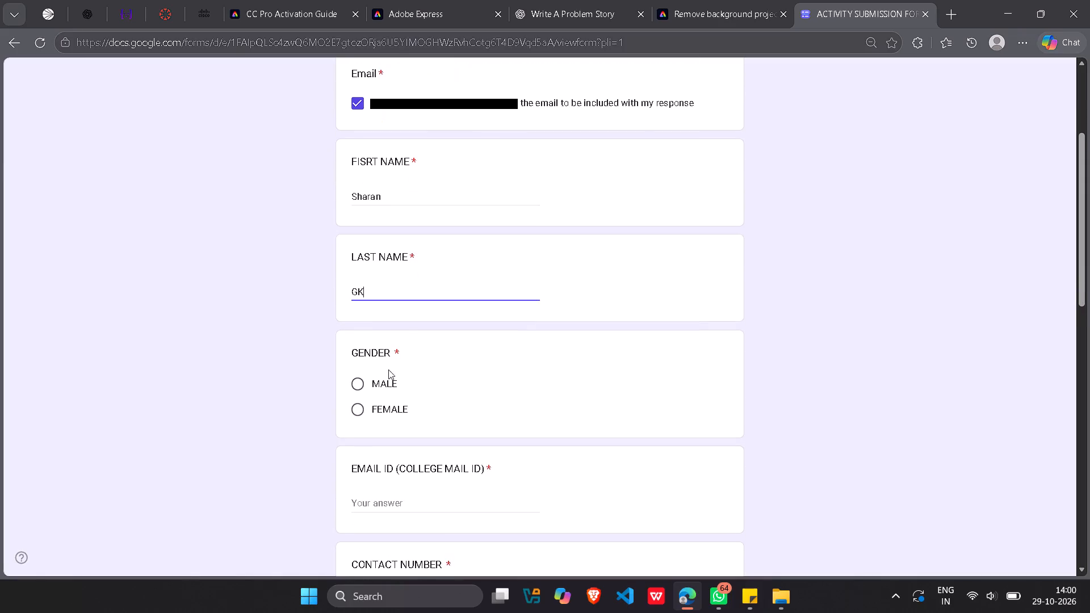
left_click(358, 383)
Copy the account's email address from the Email question into the EMAIL ID (COLLEGE MAIL ID) answer.
scroll(358, 383, "down", 1)
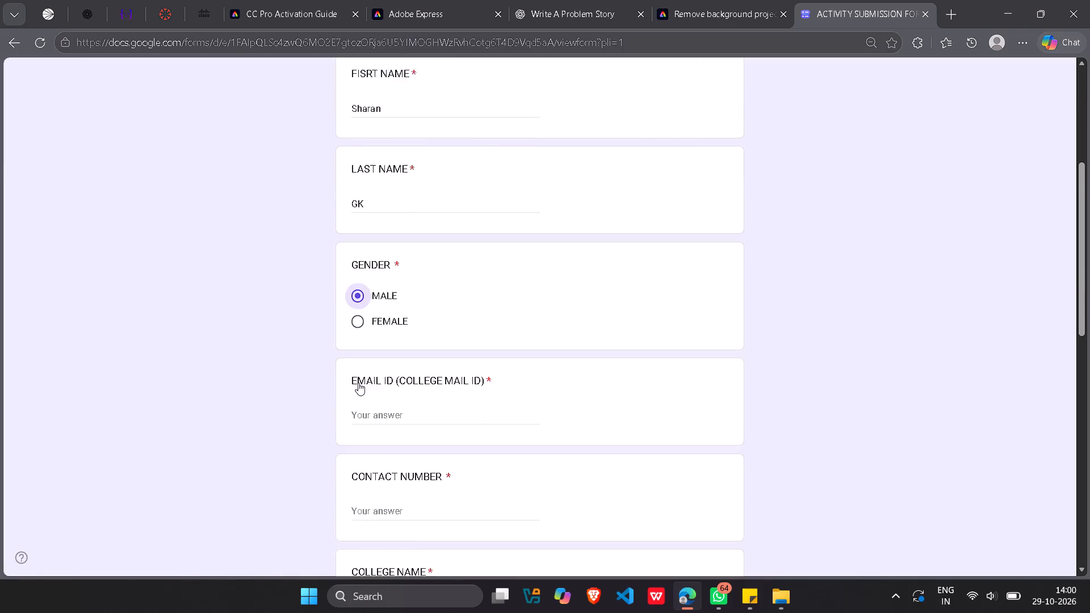
scroll(358, 383, "down", 1)
left_click(368, 398)
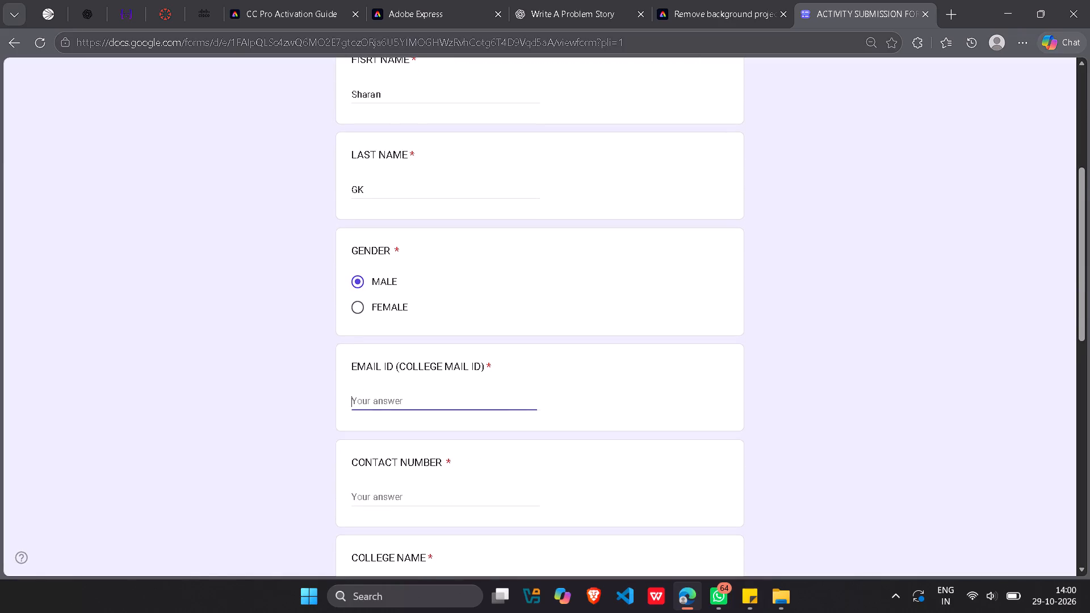
scroll(368, 398, "up", 4)
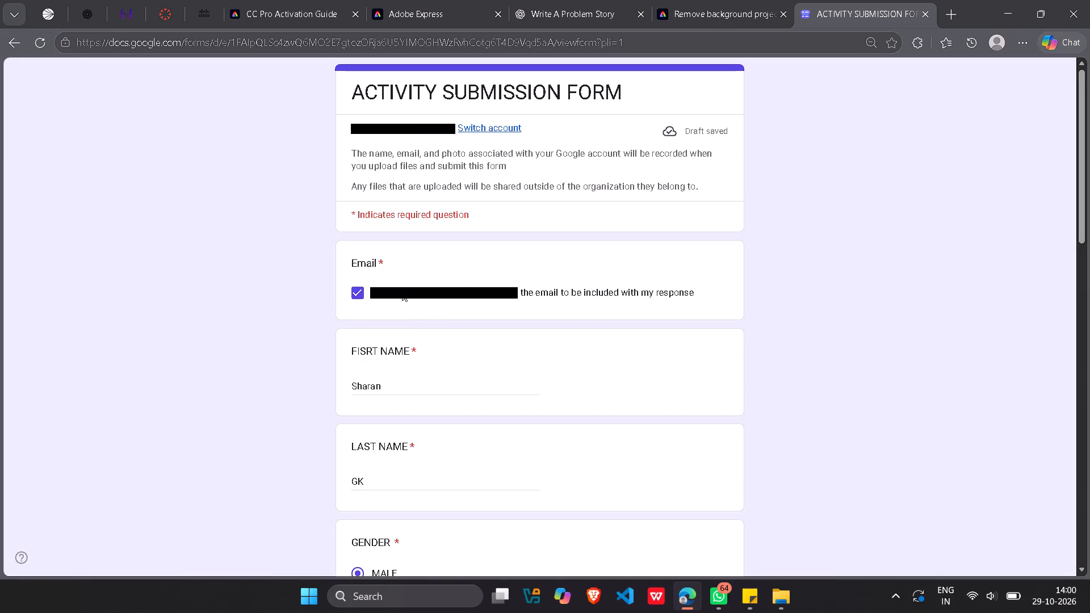
left_click_drag(402, 291, 508, 291)
key("ctrl+c")
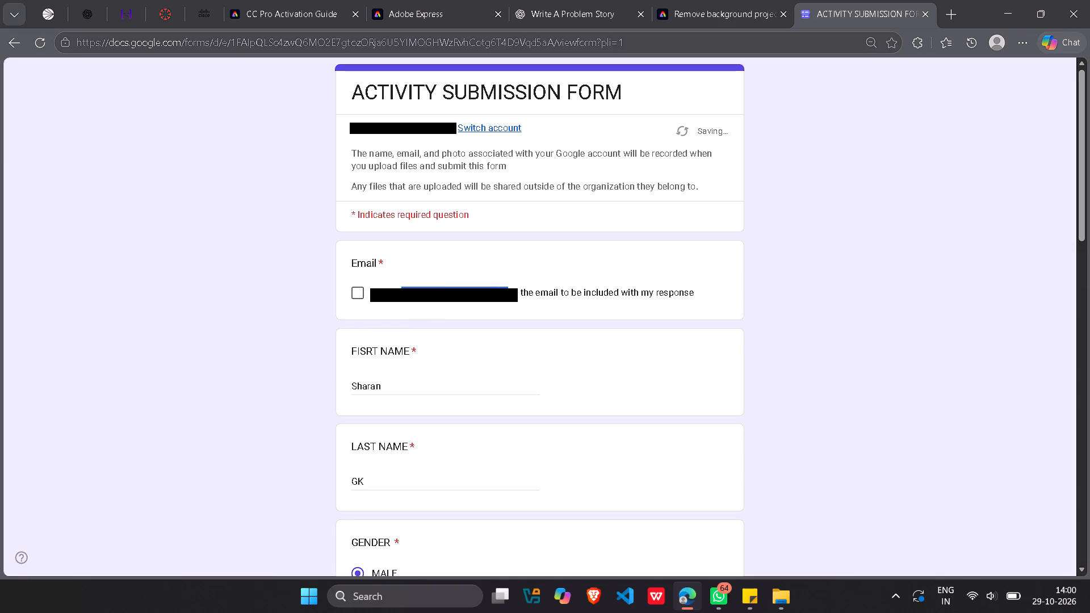
scroll(508, 291, "down", 4)
left_click(430, 434)
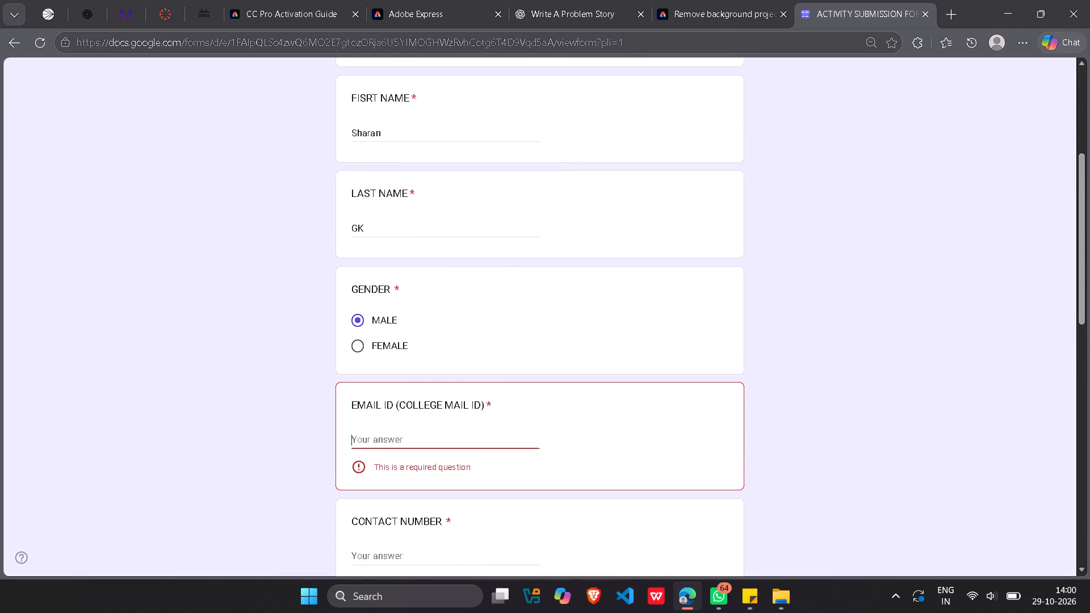
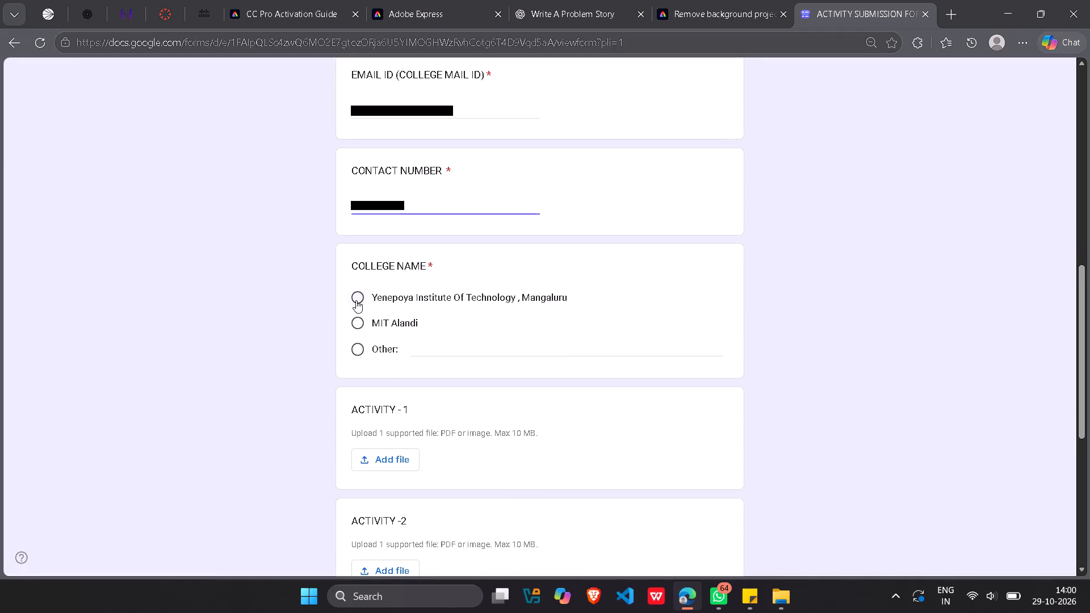
Attach the downloaded image "Remove background project - October 29, 2026 at 13.55.02" from Downloads to the ACTIVITY - 1 question.
scroll(419, 391, "down", 1)
left_click(398, 376)
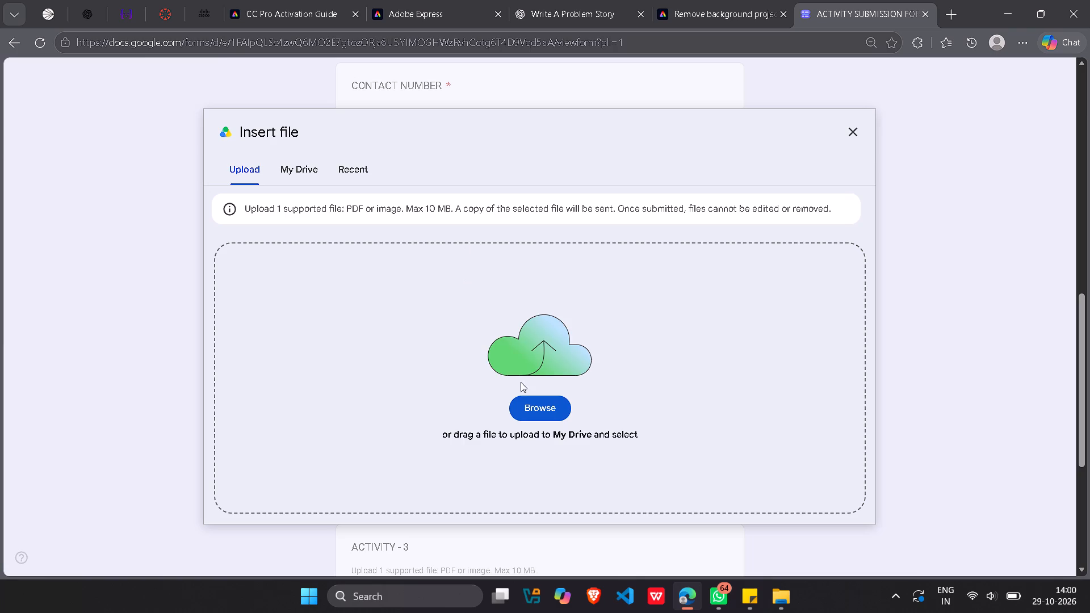
left_click(545, 412)
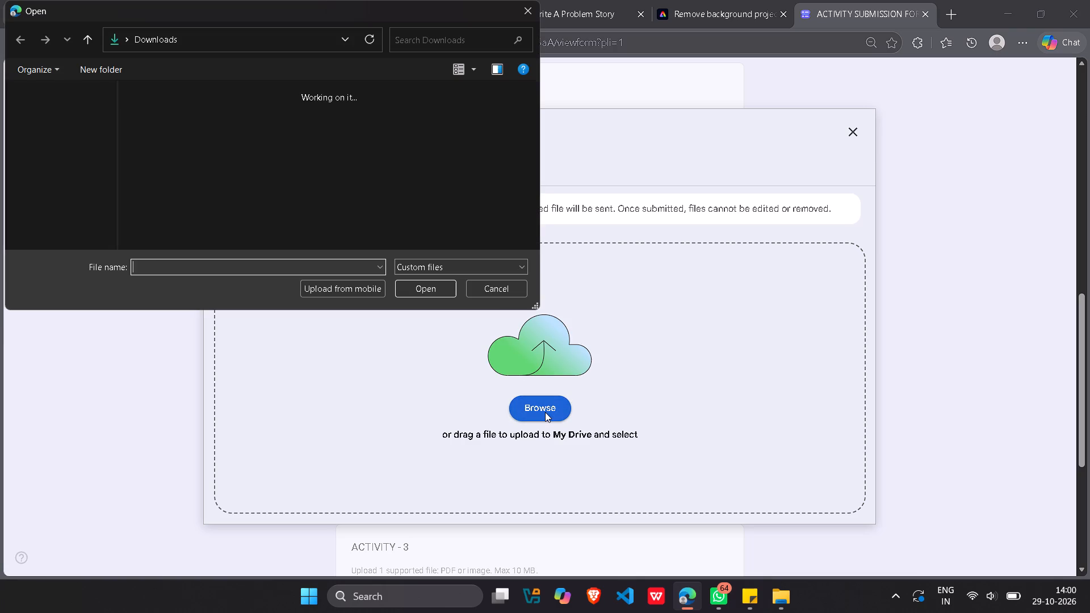
left_click(435, 114)
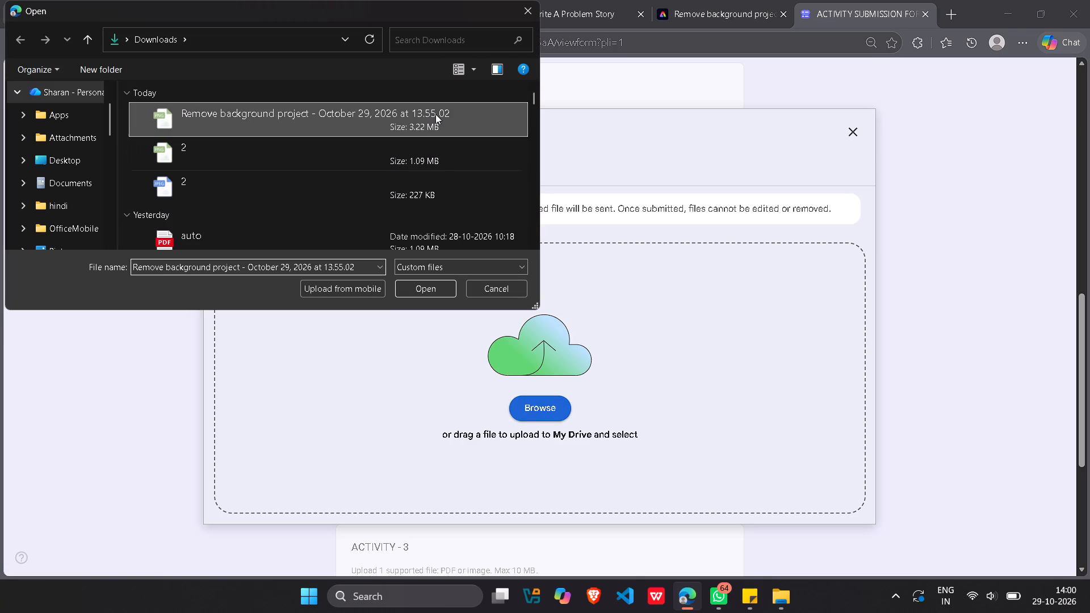
left_click(426, 287)
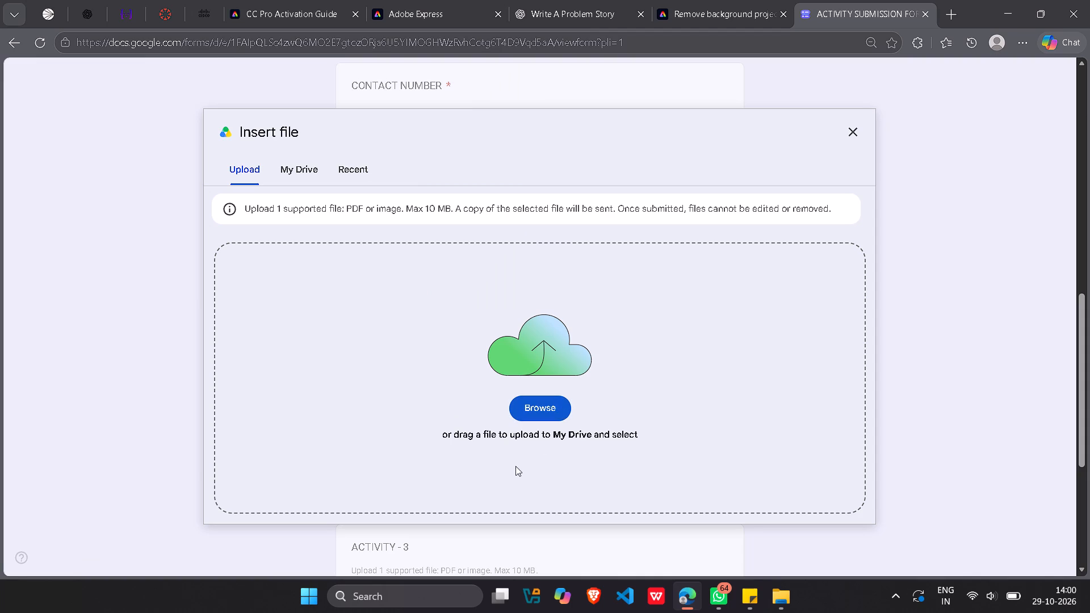
left_click(544, 410)
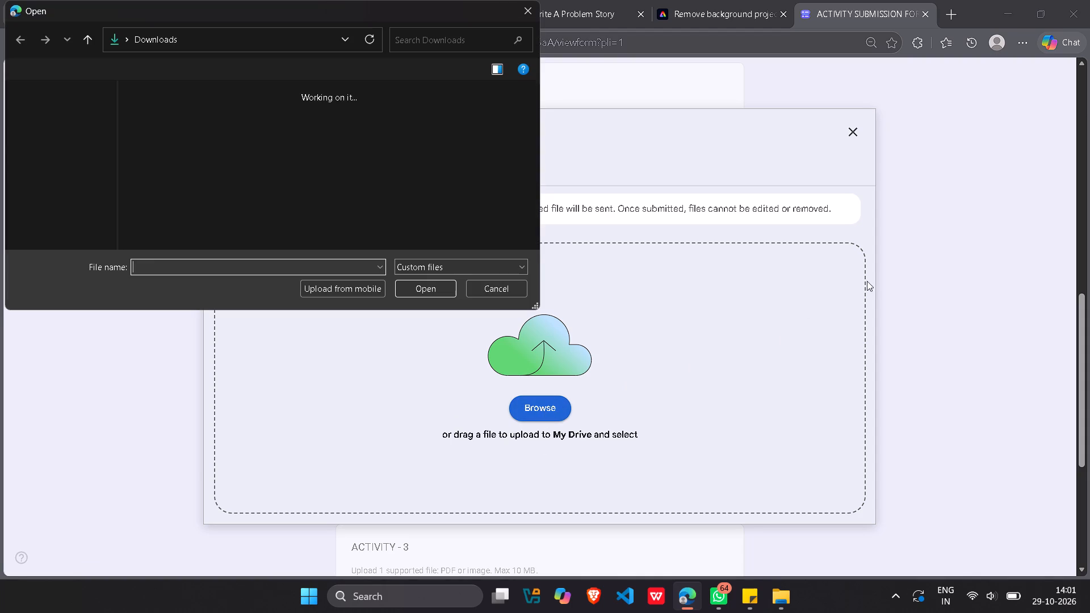
left_click(397, 114)
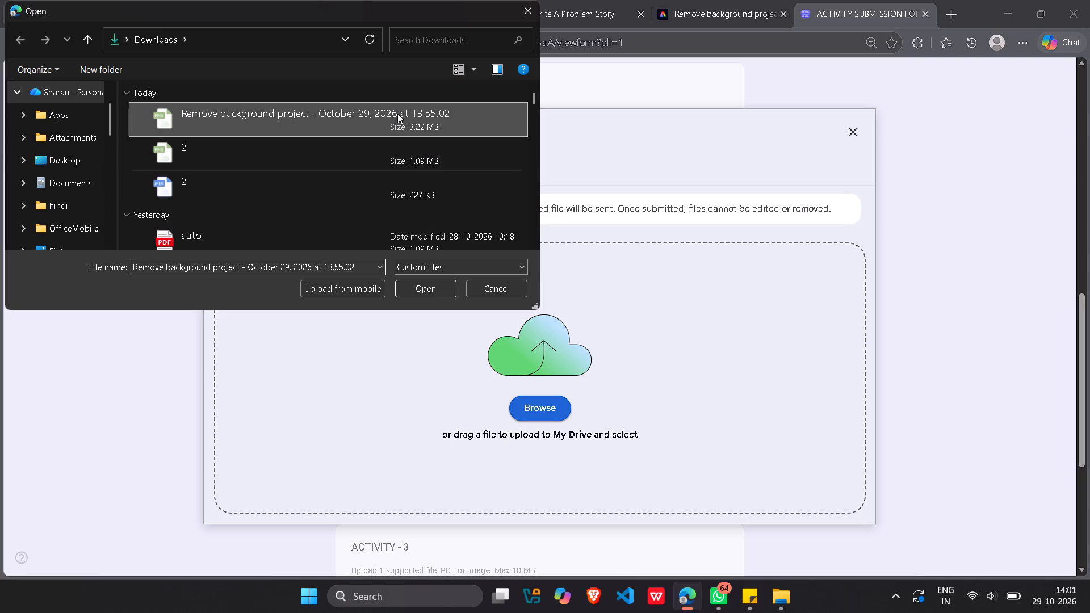
left_click(434, 288)
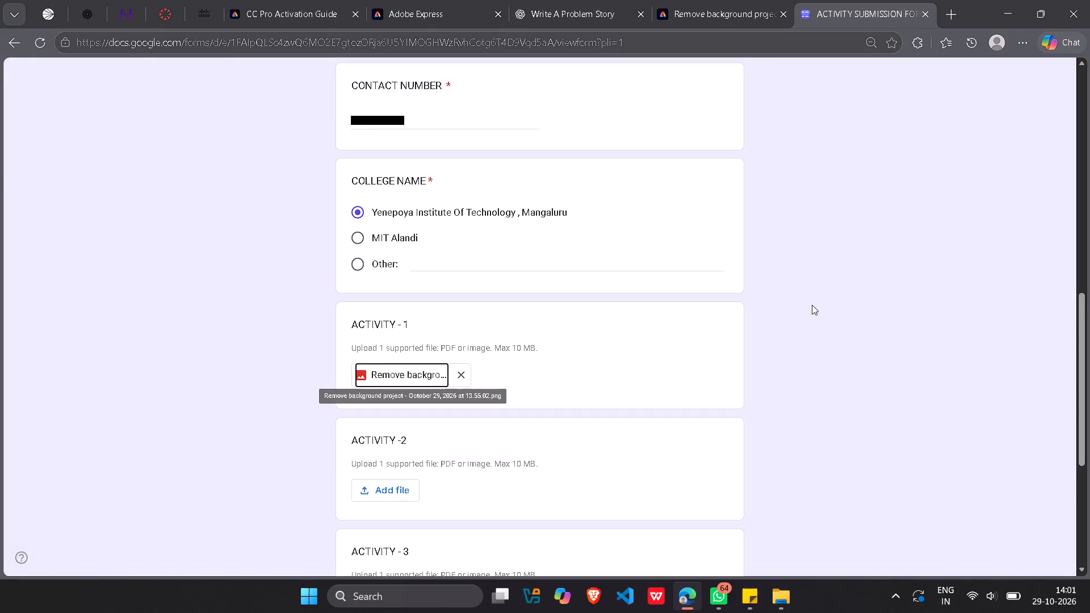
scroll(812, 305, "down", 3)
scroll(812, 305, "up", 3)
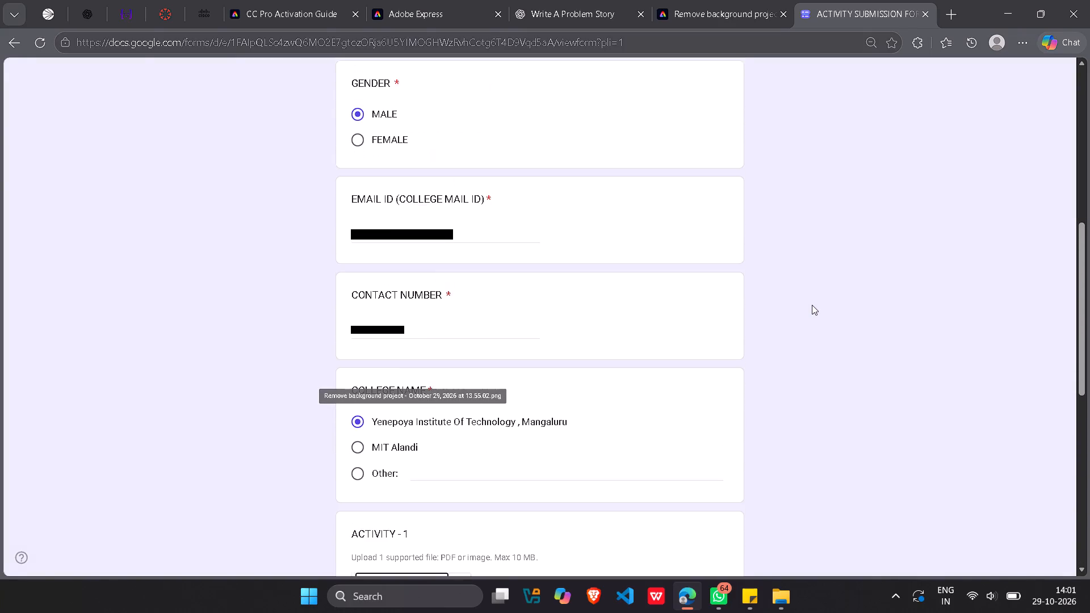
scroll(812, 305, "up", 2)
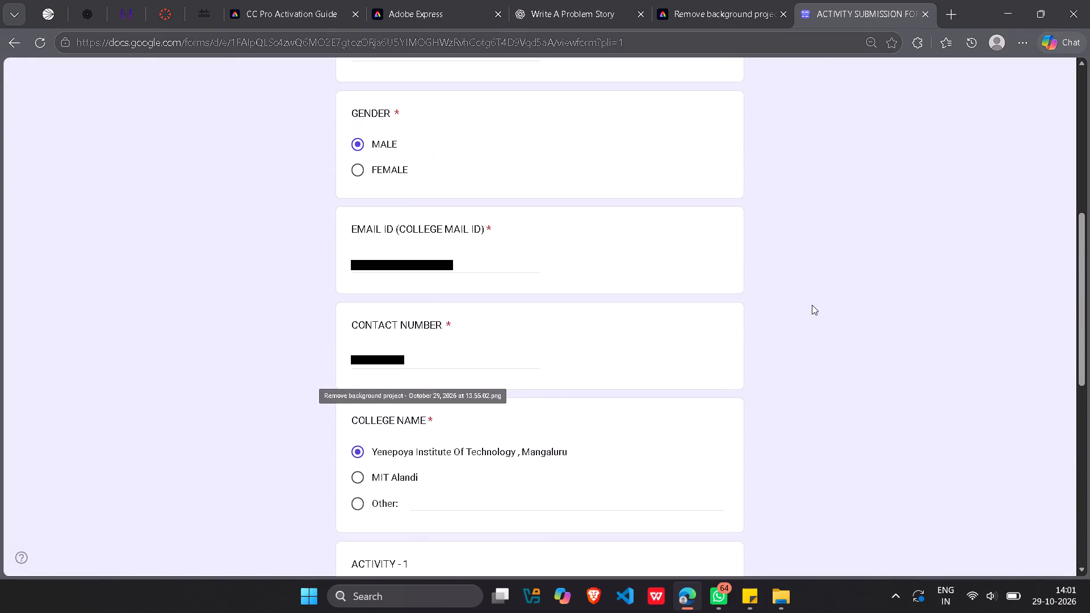
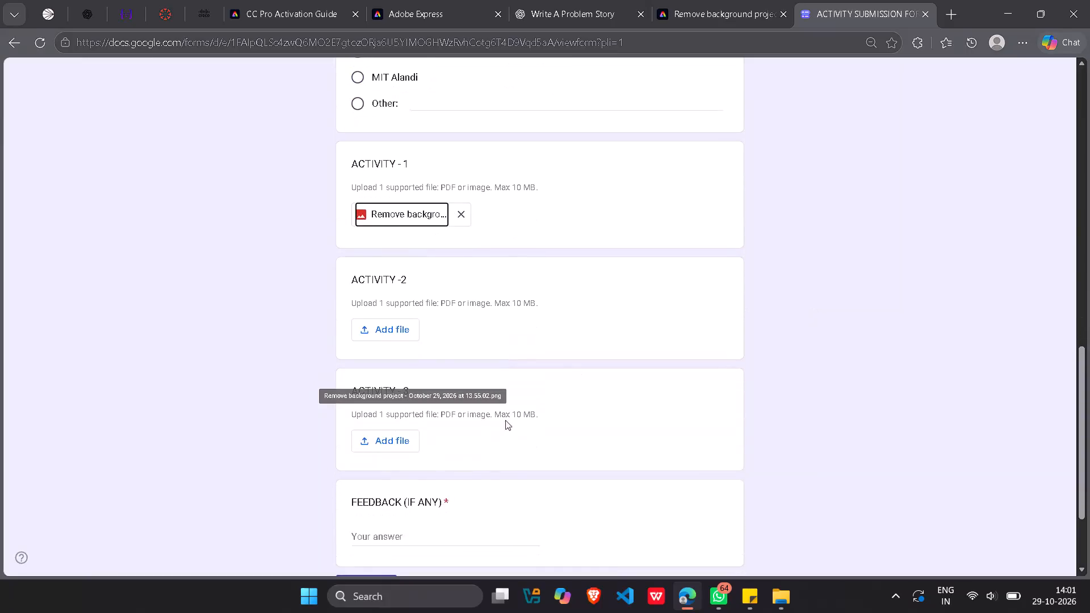
Agree to include the email with the response, enter "." as the required feedback, and submit the activity form.
scroll(477, 455, "down", 3)
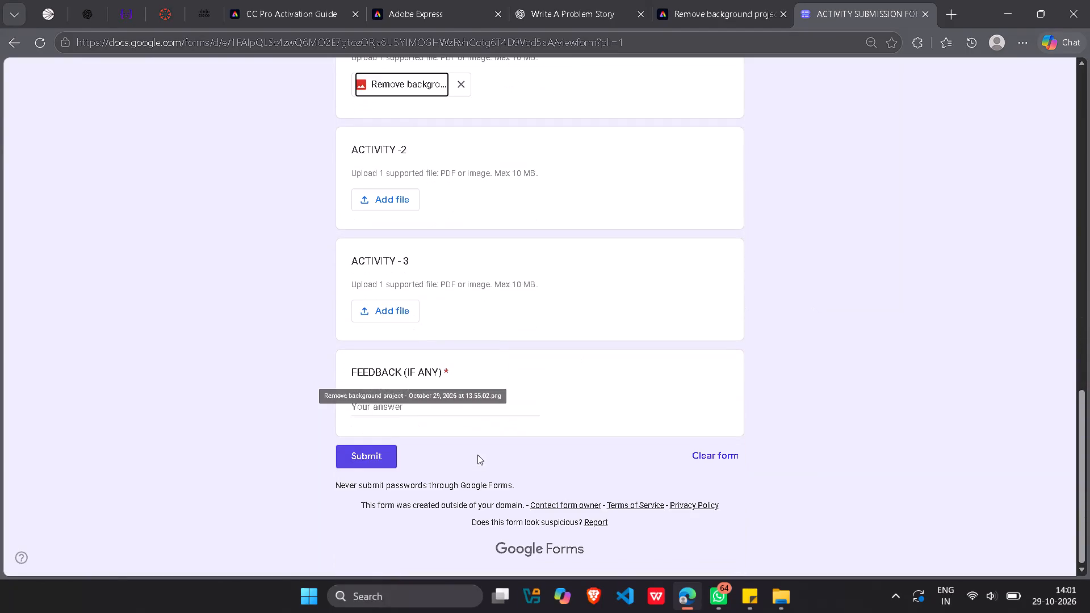
left_click(346, 455)
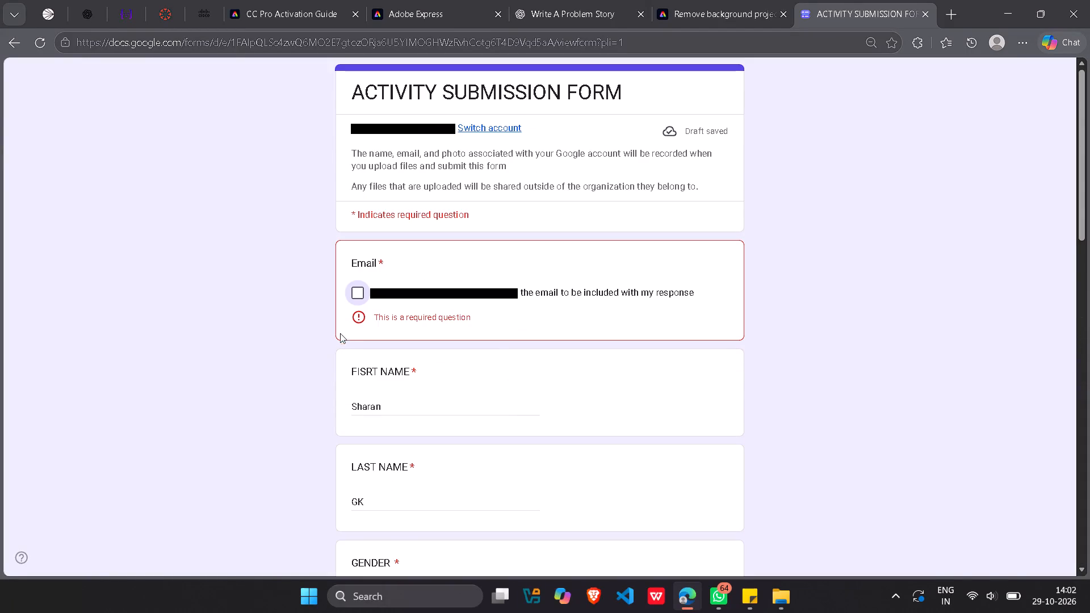
left_click(354, 295)
scroll(354, 295, "down", 9)
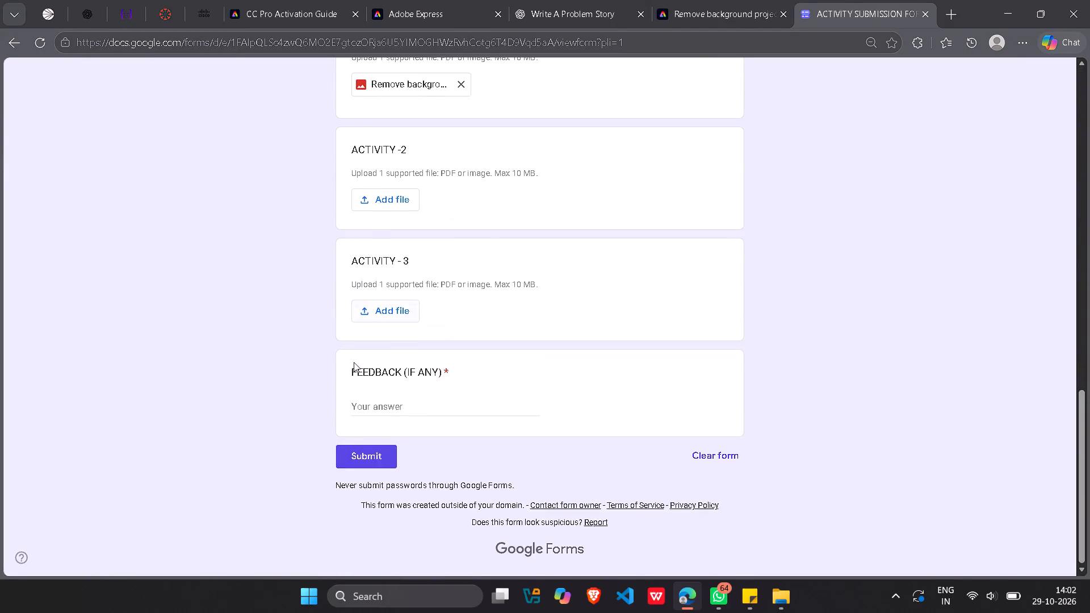
left_click(371, 453)
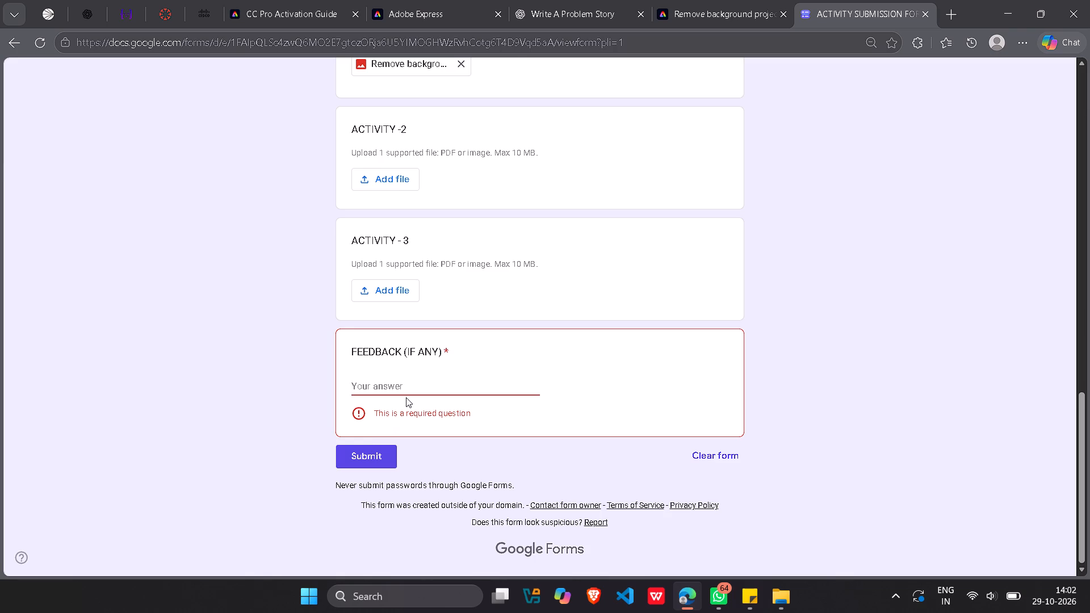
key("period")
left_click(375, 462)
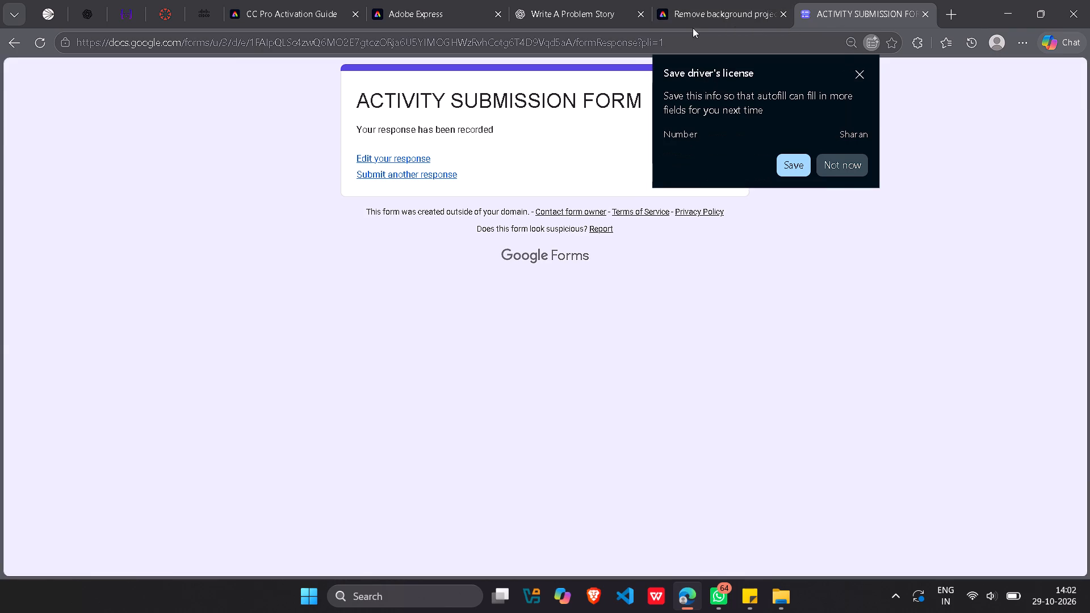
Switch to the Remove background project and leave it for the Adobe Express home page's Quick edits section.
left_click(721, 2)
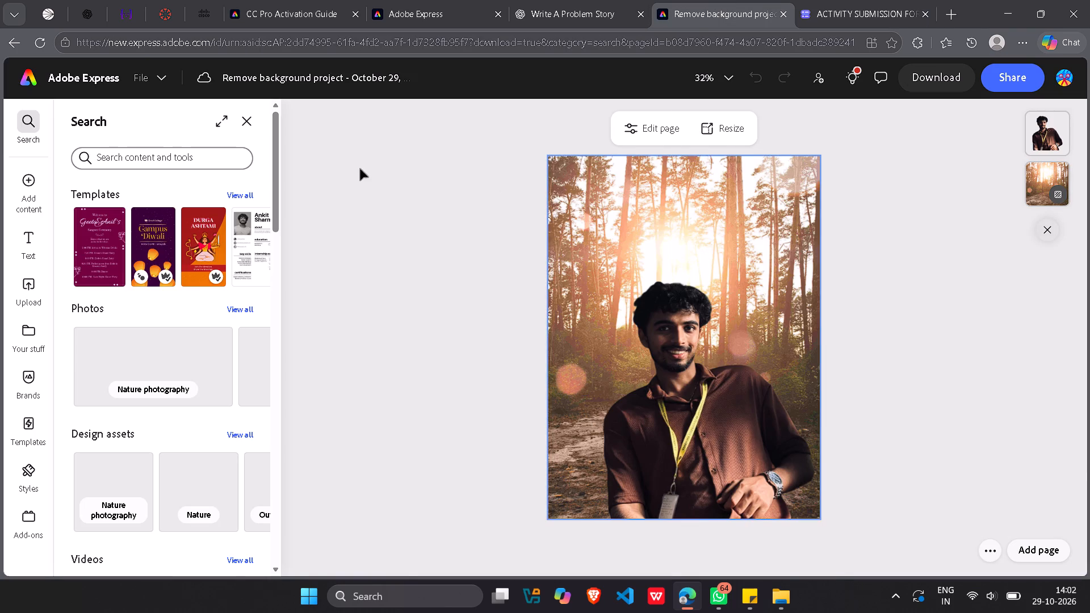
left_click(247, 123)
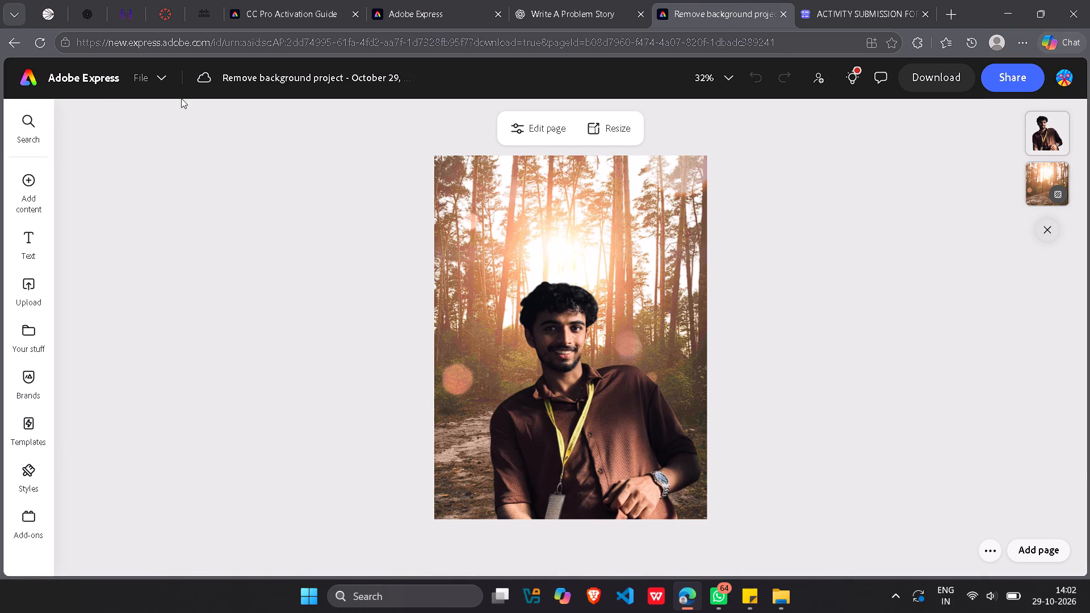
left_click(89, 83)
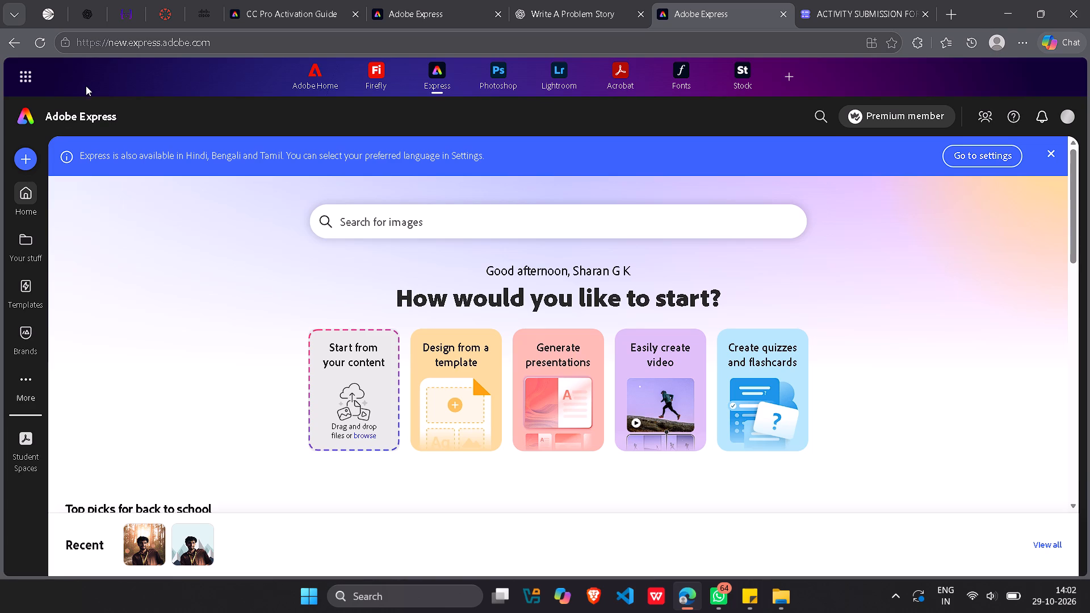
scroll(177, 254, "down", 6)
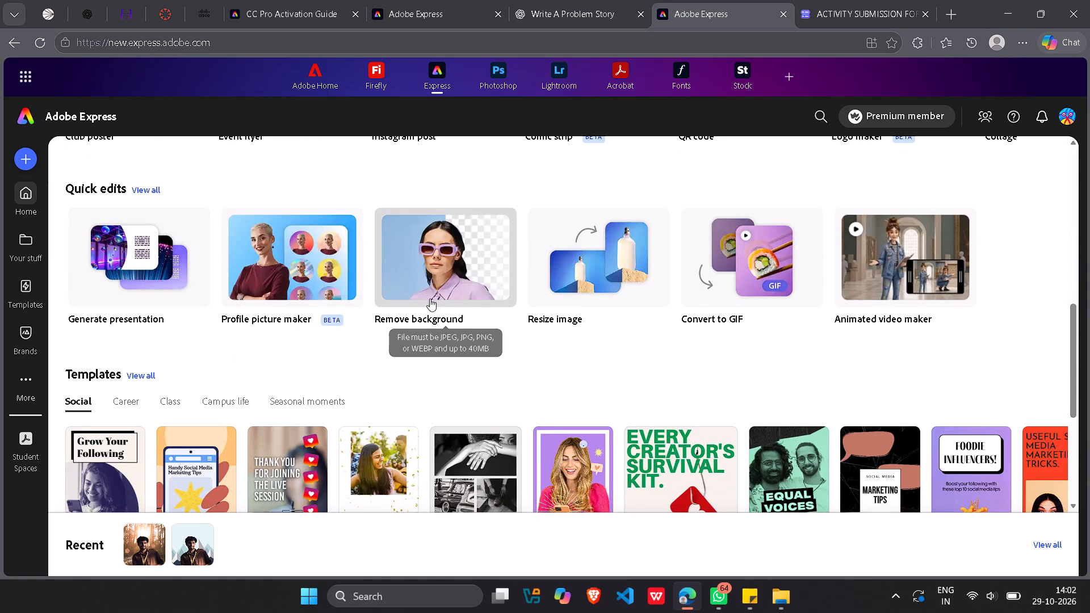
Look through the recent files in the Downloads folder in File Explorer, and return to Adobe Express in the browser.
left_click(786, 599)
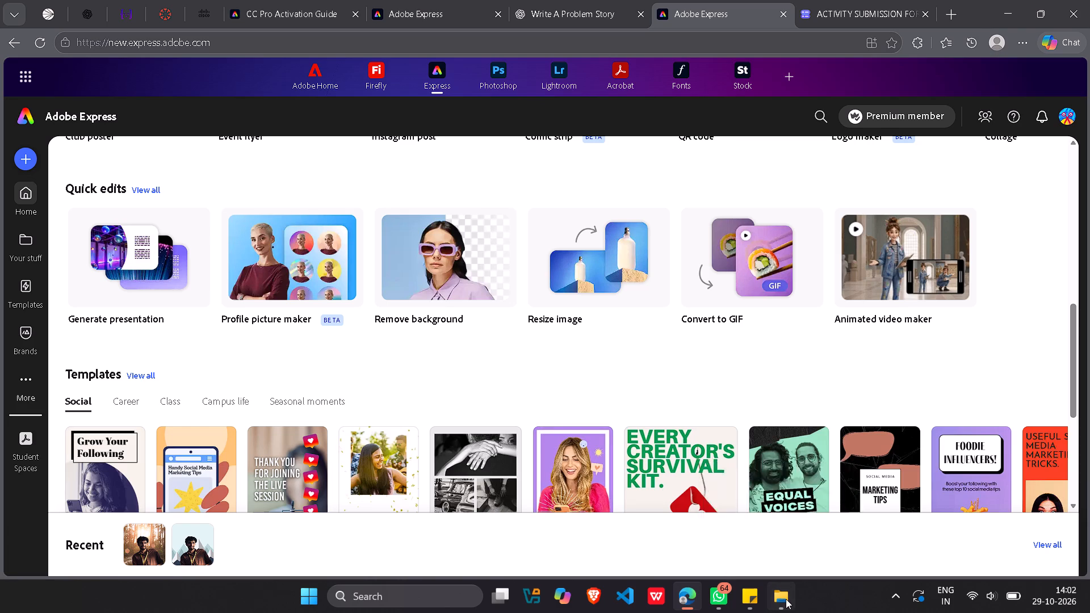
scroll(577, 426, "up", 19)
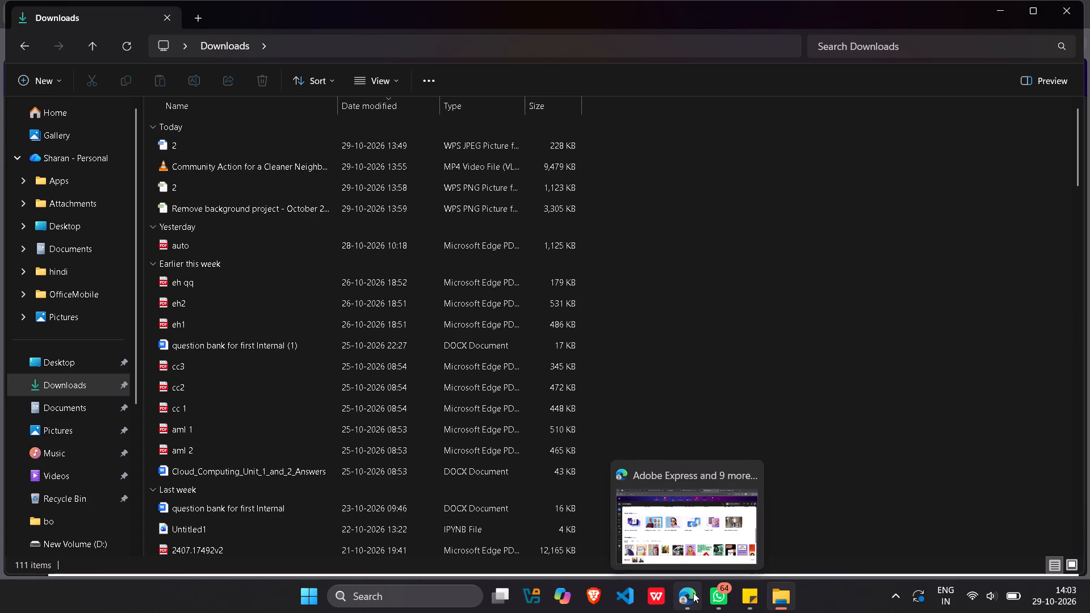
left_click(703, 547)
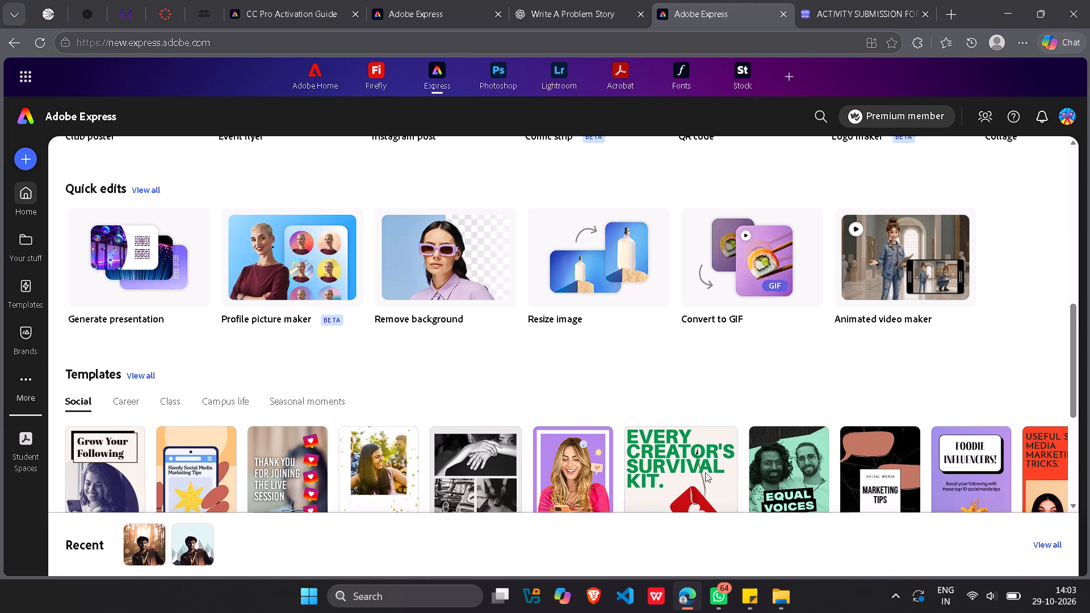
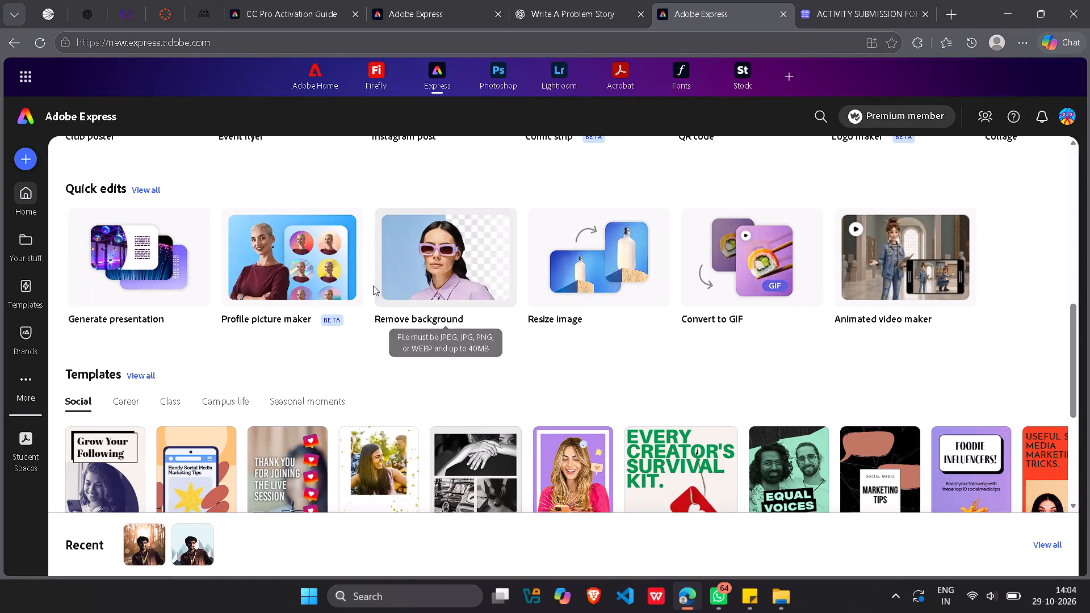
Dismiss the home page banner about Express being available in Hindi, Bengali and Tamil.
scroll(373, 285, "down", 5)
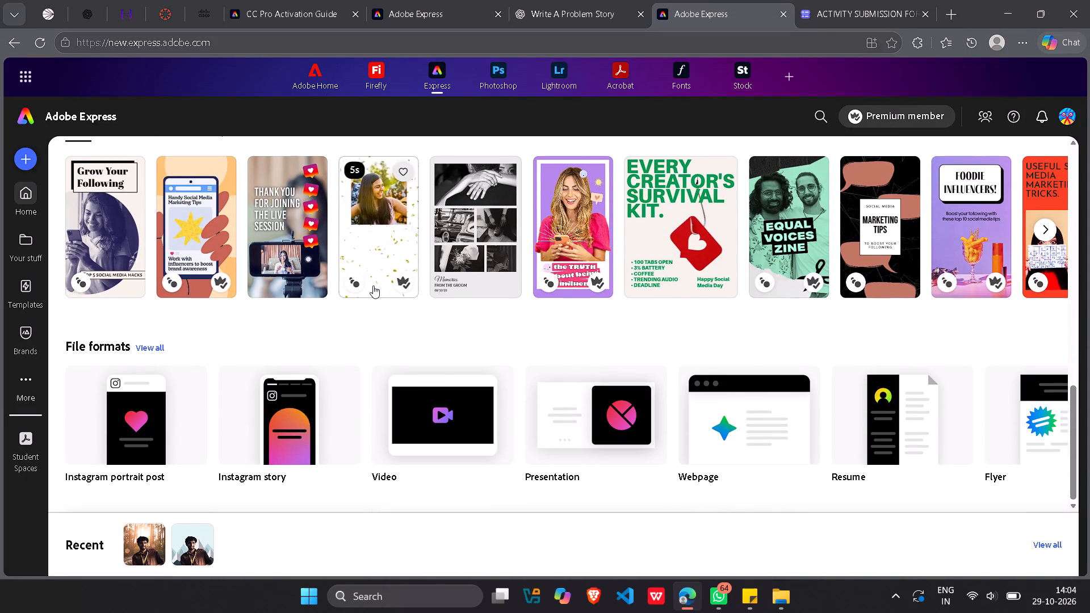
scroll(373, 285, "up", 5)
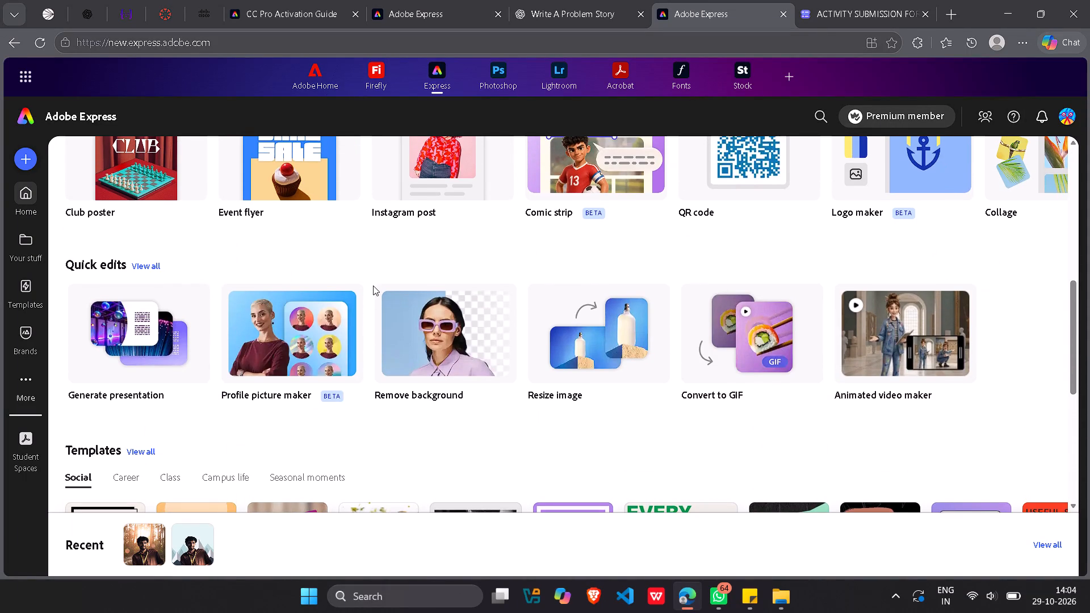
scroll(373, 285, "up", 6)
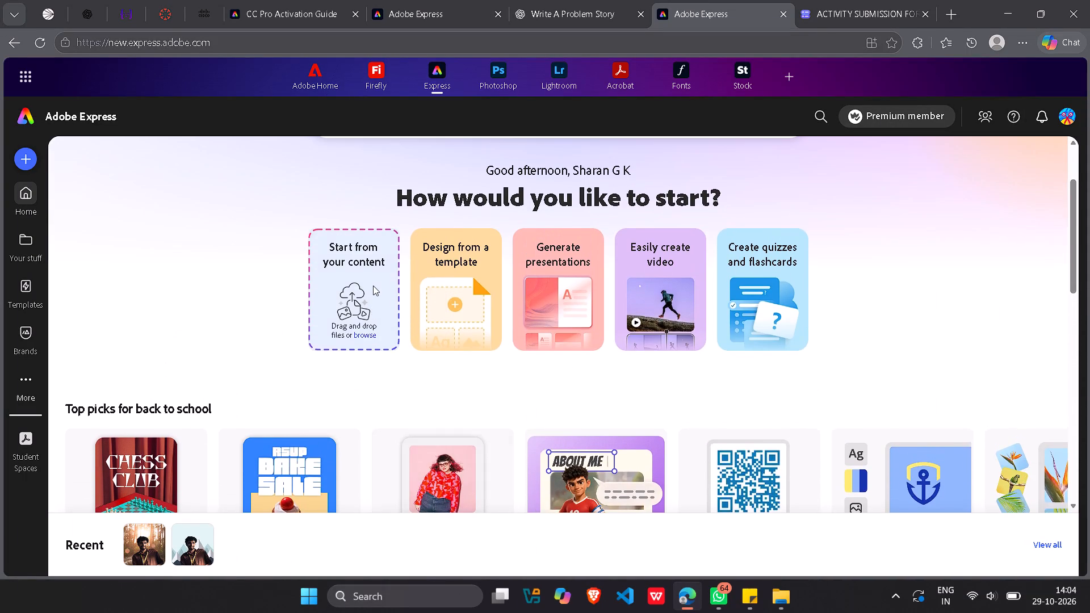
scroll(373, 285, "up", 3)
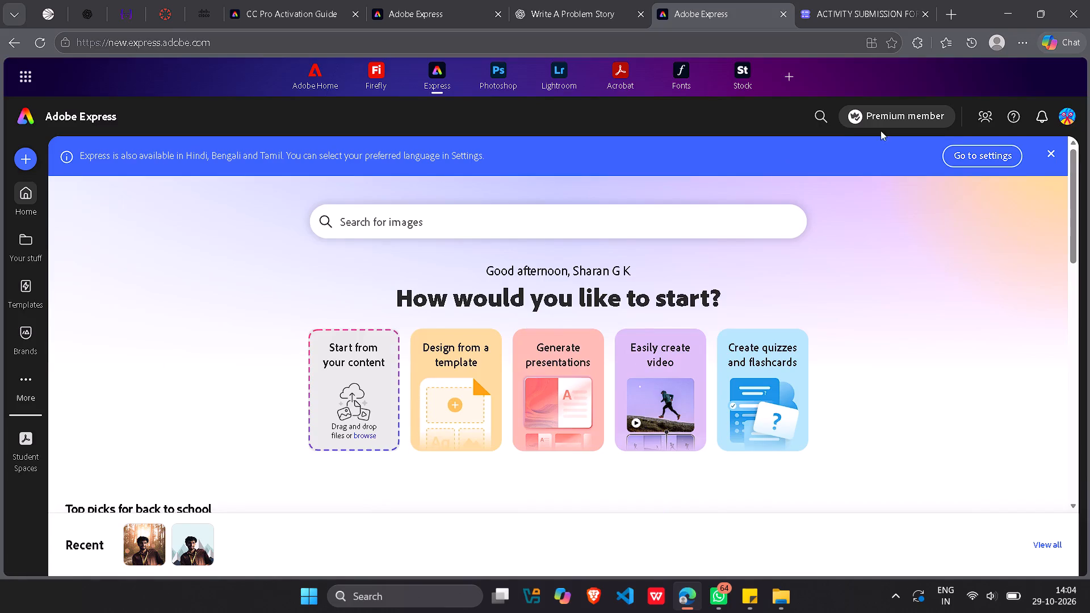
left_click(1047, 156)
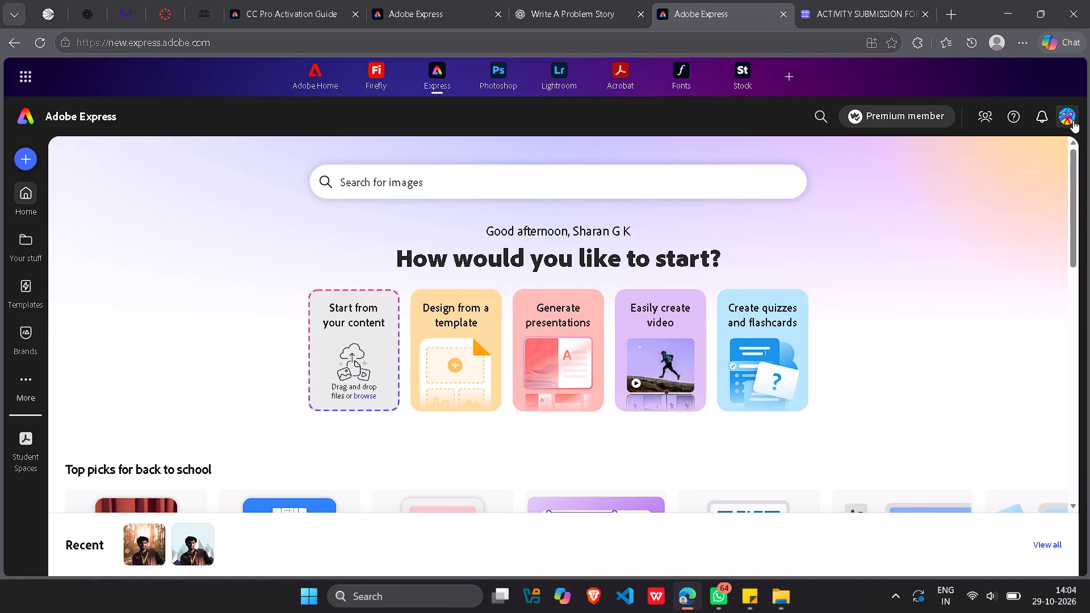
Check the account details and generative AI credit information, and close the account overview.
left_click(1073, 120)
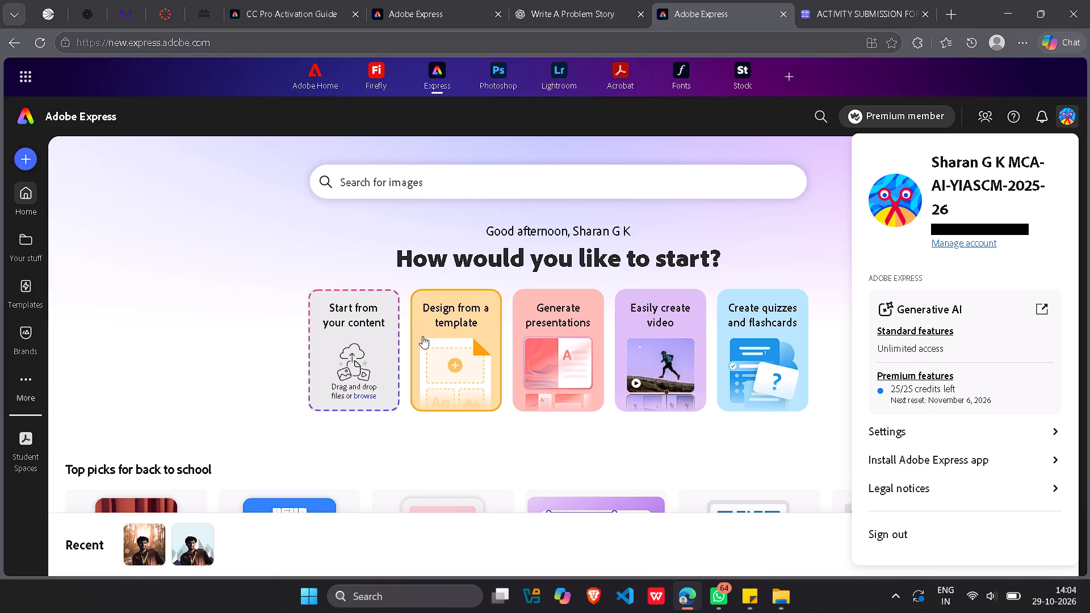
left_click(216, 311)
Look through the home page's Quick edits tools, the Social templates and the top picks for back to school.
scroll(216, 311, "down", 3)
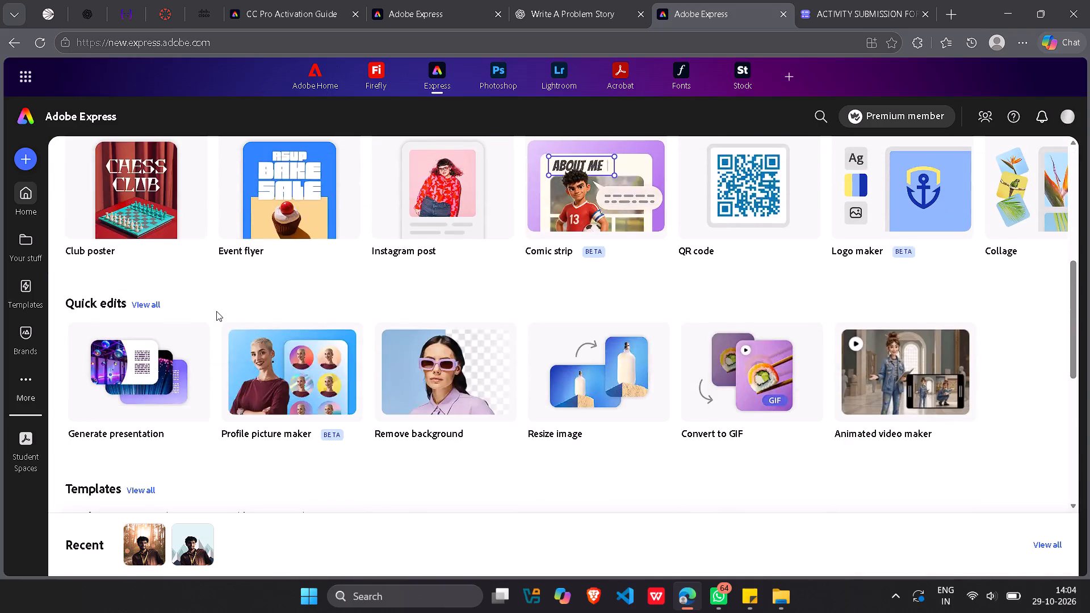
scroll(216, 311, "down", 2)
scroll(216, 311, "up", 1)
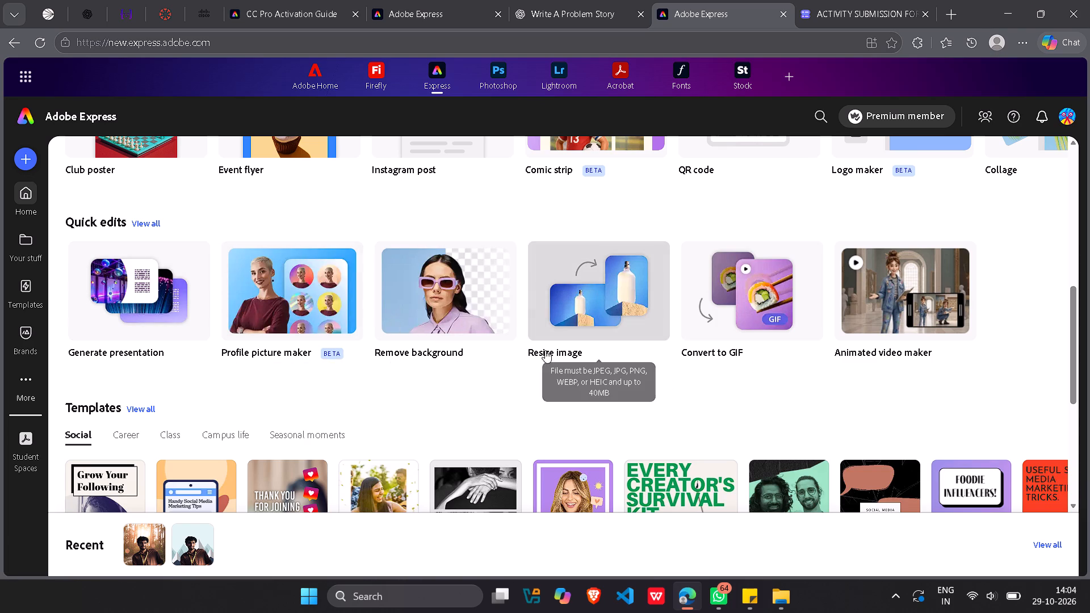
scroll(538, 400, "down", 3)
scroll(757, 288, "left", 7)
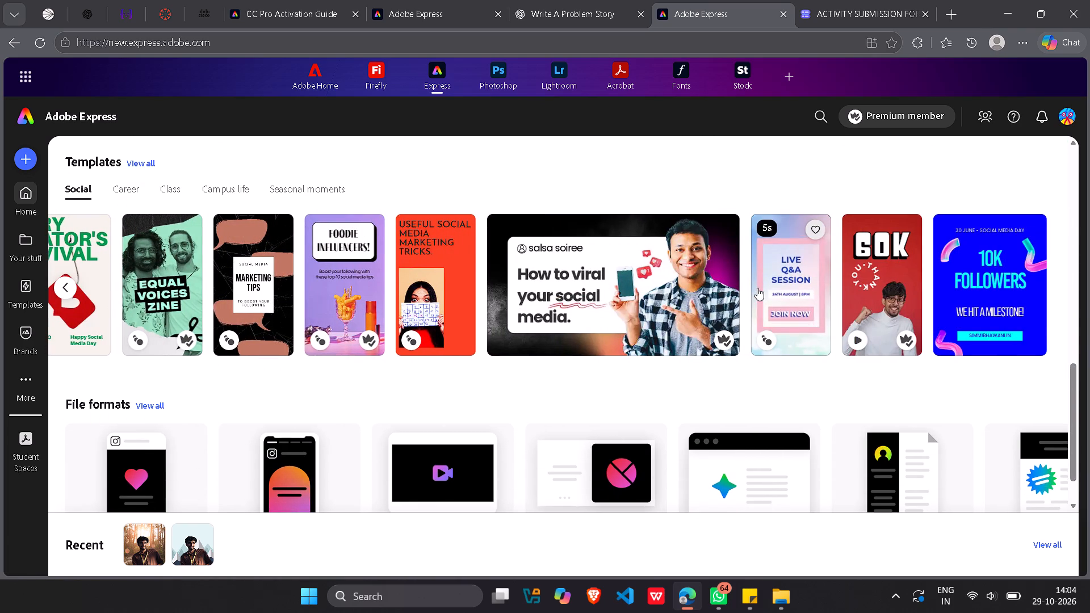
scroll(757, 288, "left", 2)
scroll(757, 288, "right", 9)
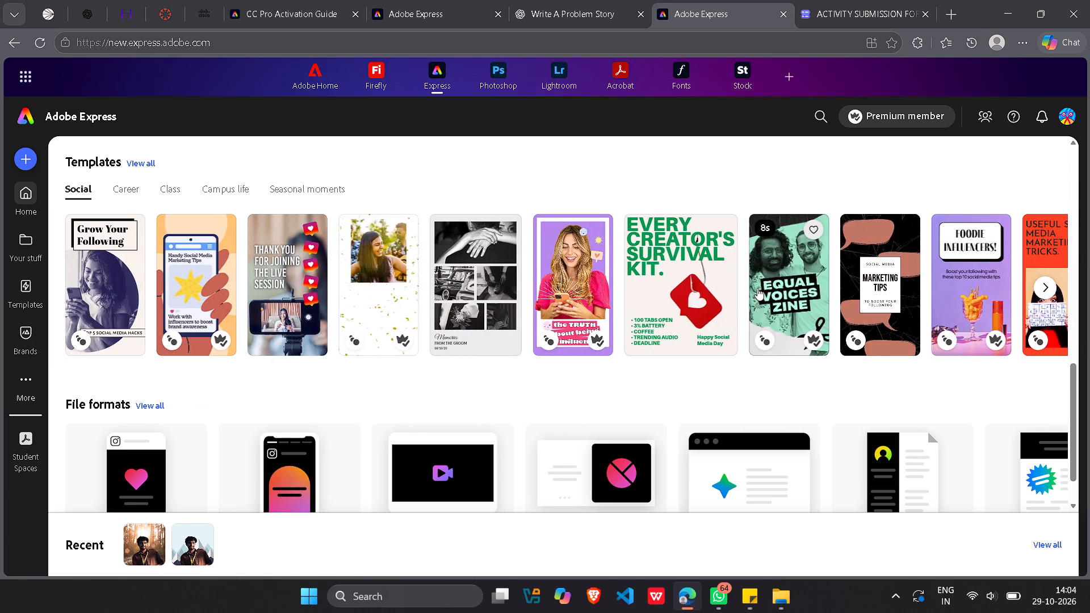
scroll(757, 288, "up", 10)
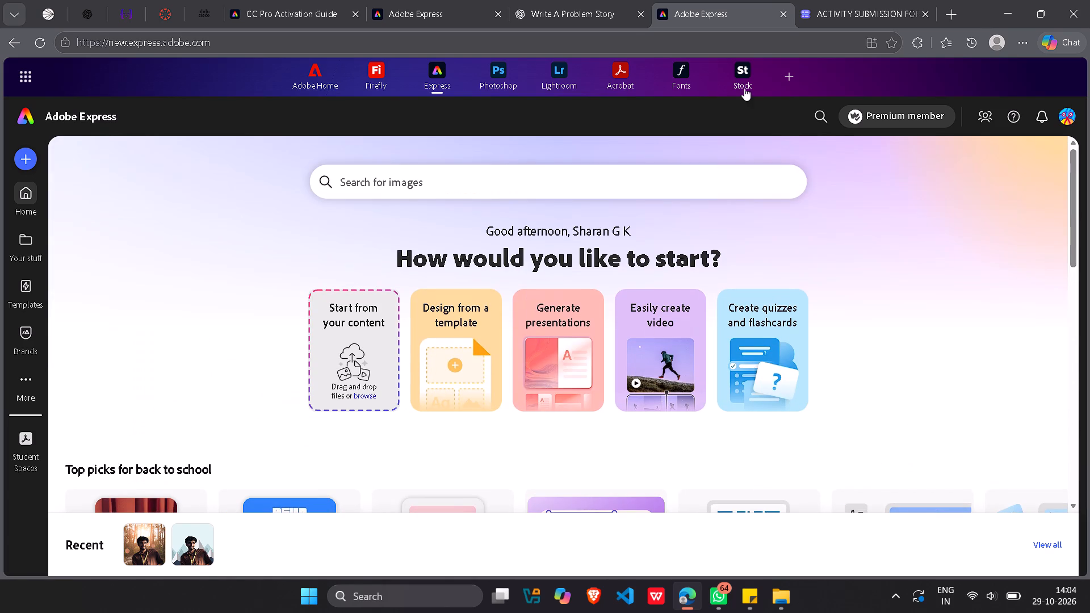
scroll(812, 219, "down", 4)
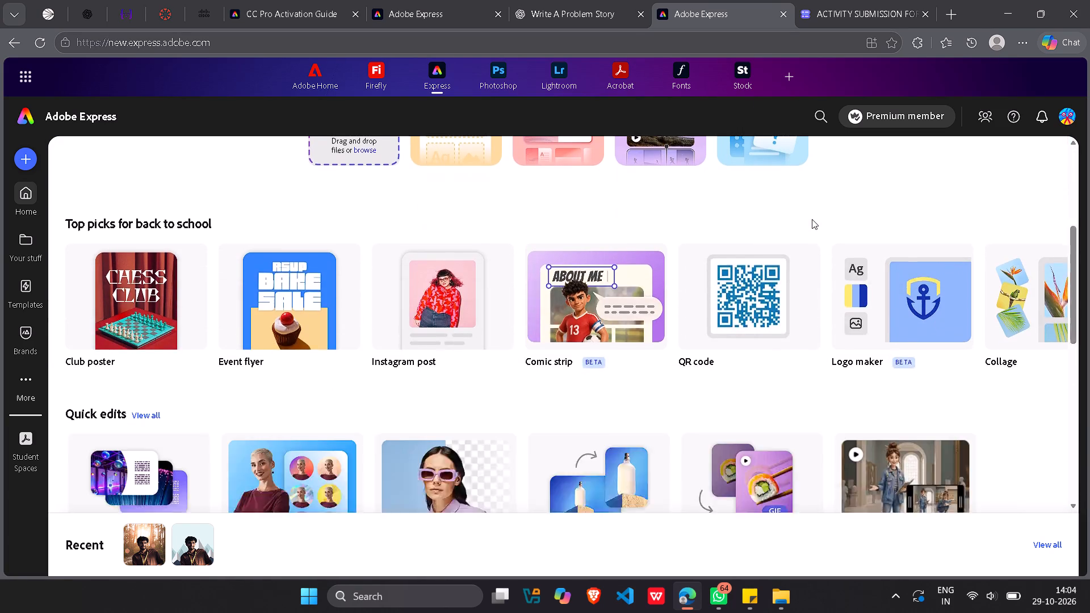
scroll(812, 219, "down", 2)
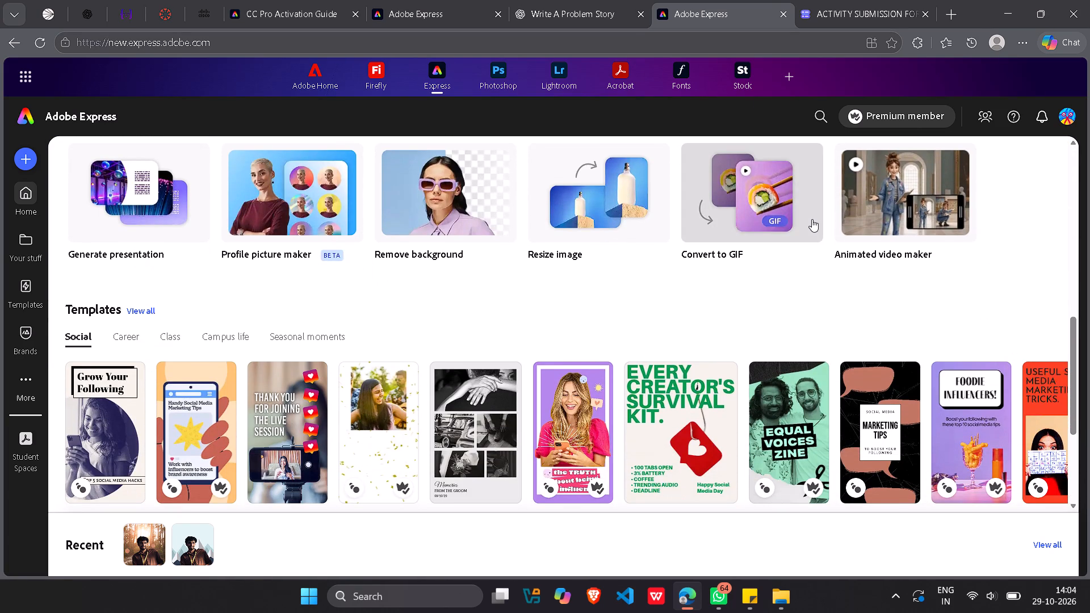
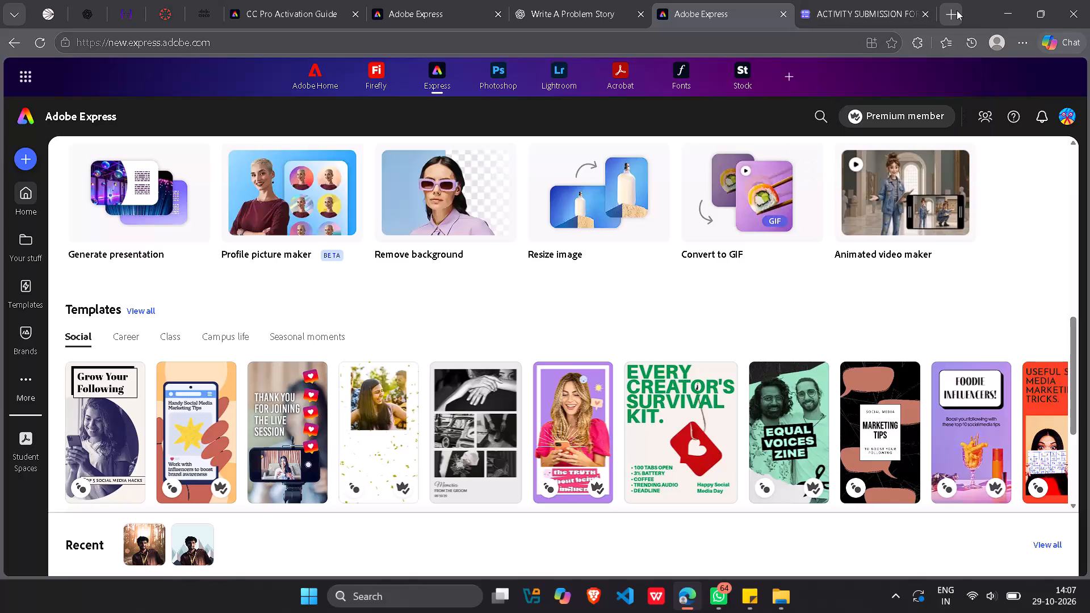
Search the web for "photo" in a new browser tab.
left_click(957, 10)
type("pho")
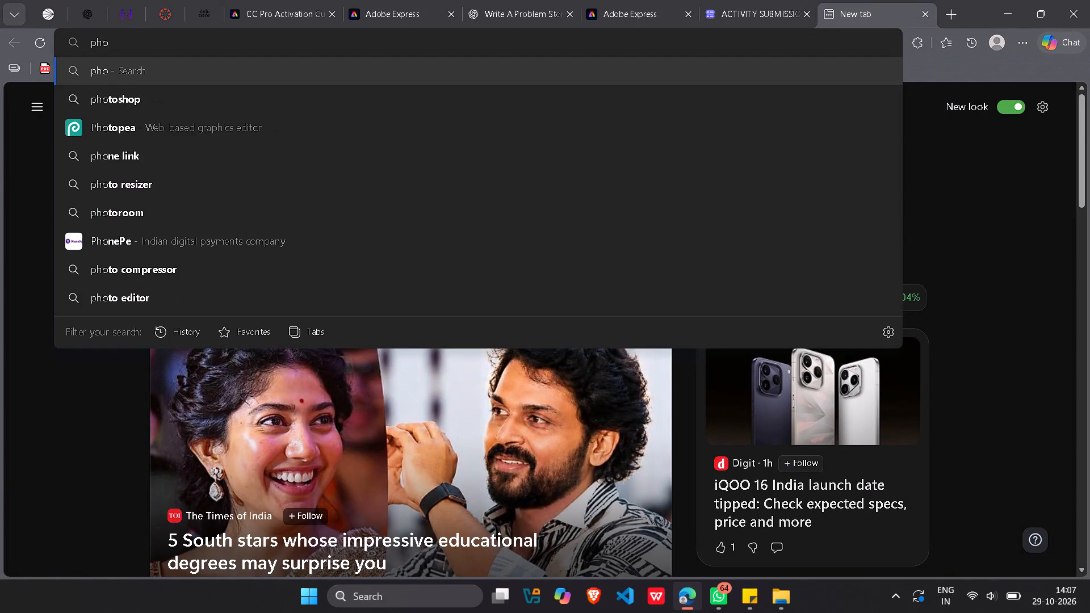
type("to")
key("Return")
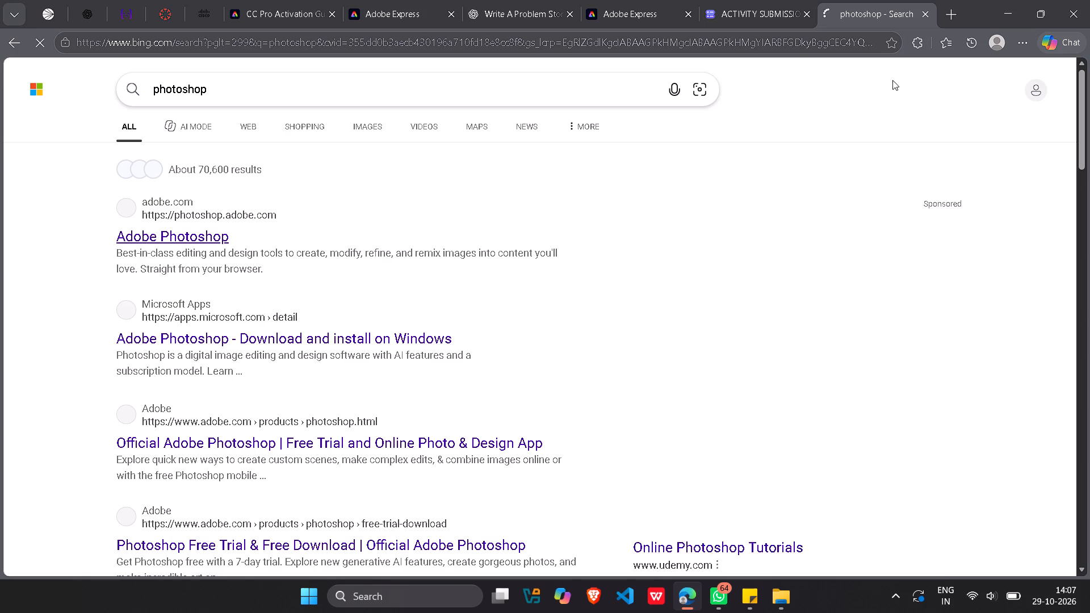
left_click(469, 89)
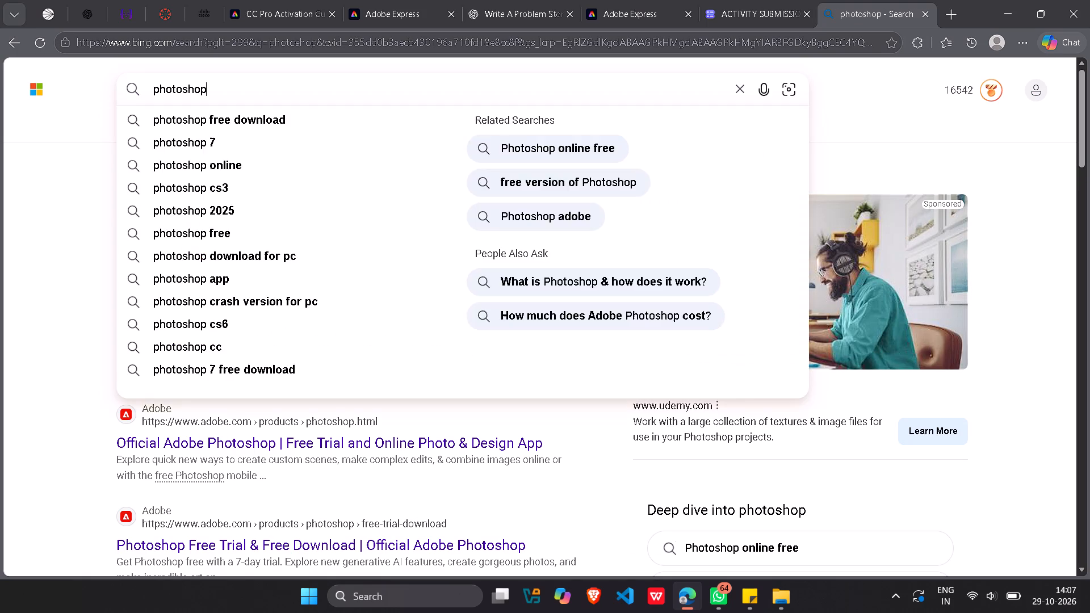
key("BackSpace")
key("BackSpace")
key("BackSpace")
key("BackSpace")
key("Return")
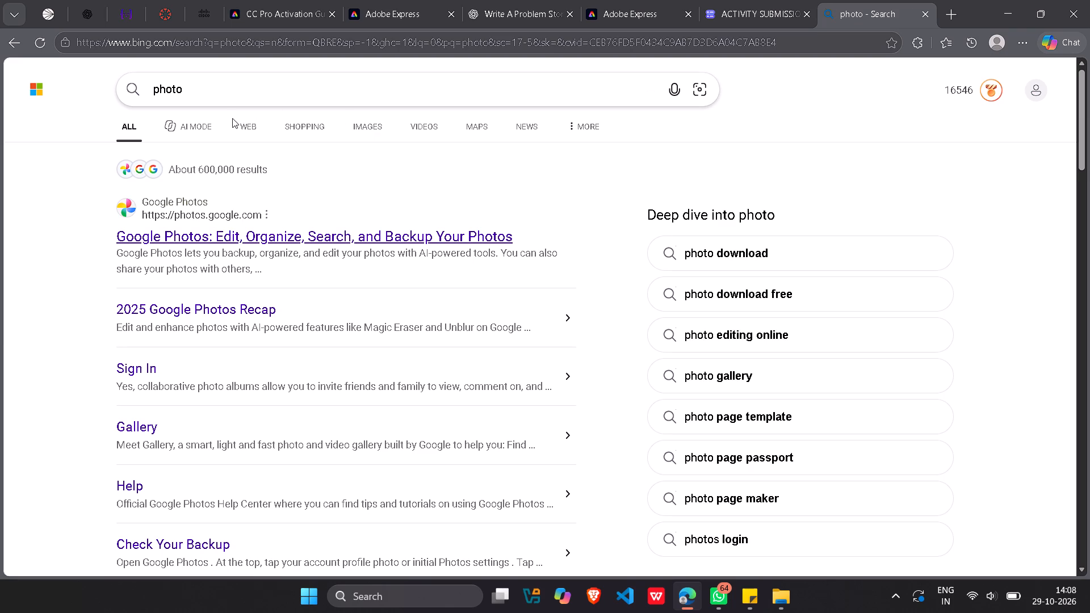
Switch to image results and search them for "photo person".
left_click(360, 121)
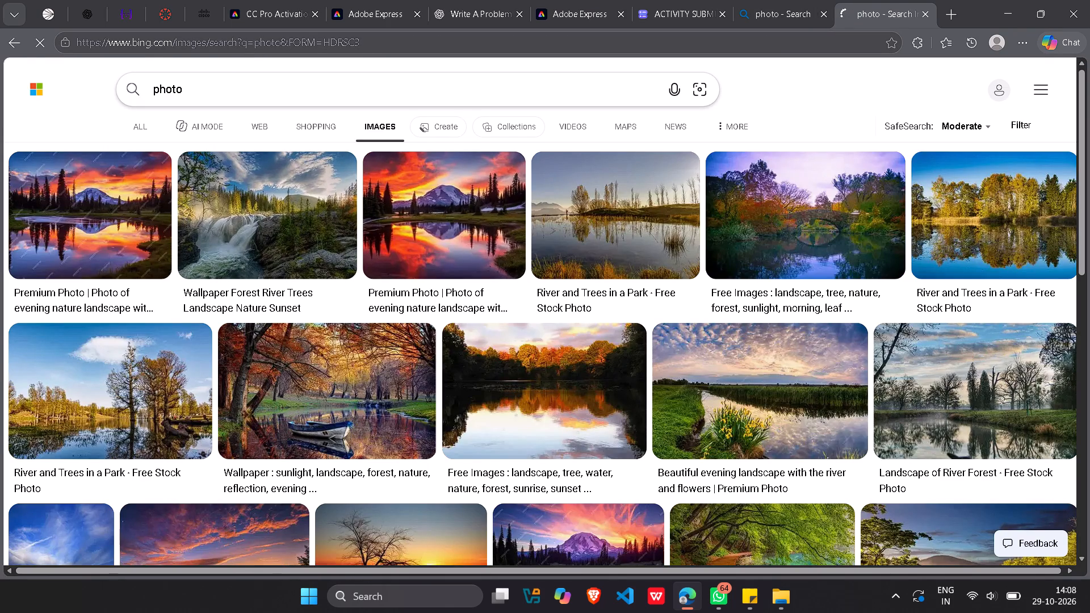
left_click(249, 99)
key("space")
type("person")
key("Return")
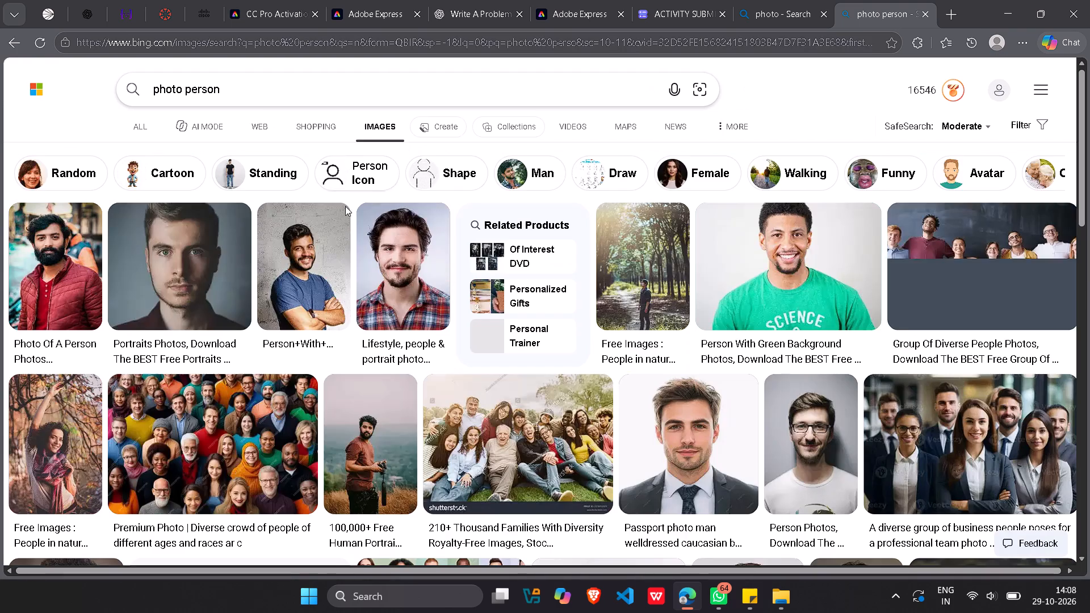
Save the link of the long-haired woman's portrait from the image results to Downloads as p.
scroll(560, 275, "down", 3)
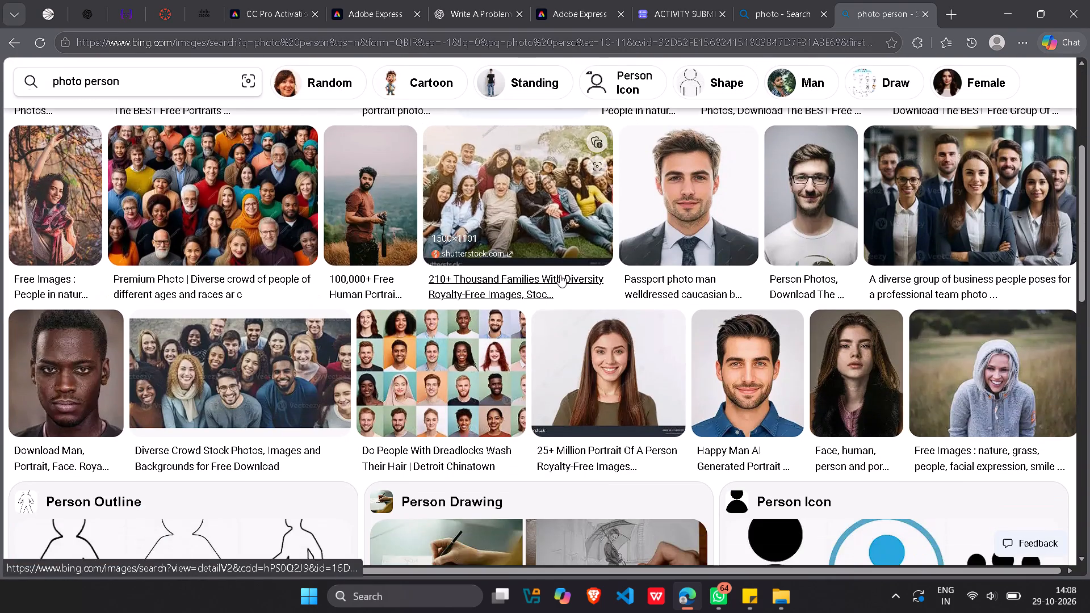
scroll(560, 275, "down", 2)
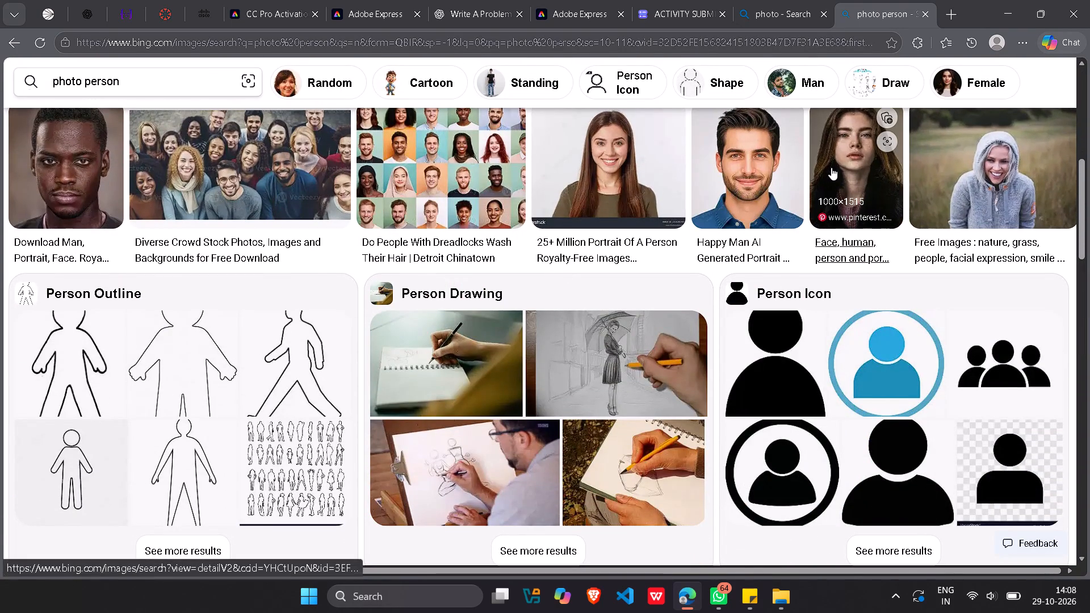
right_click(831, 167)
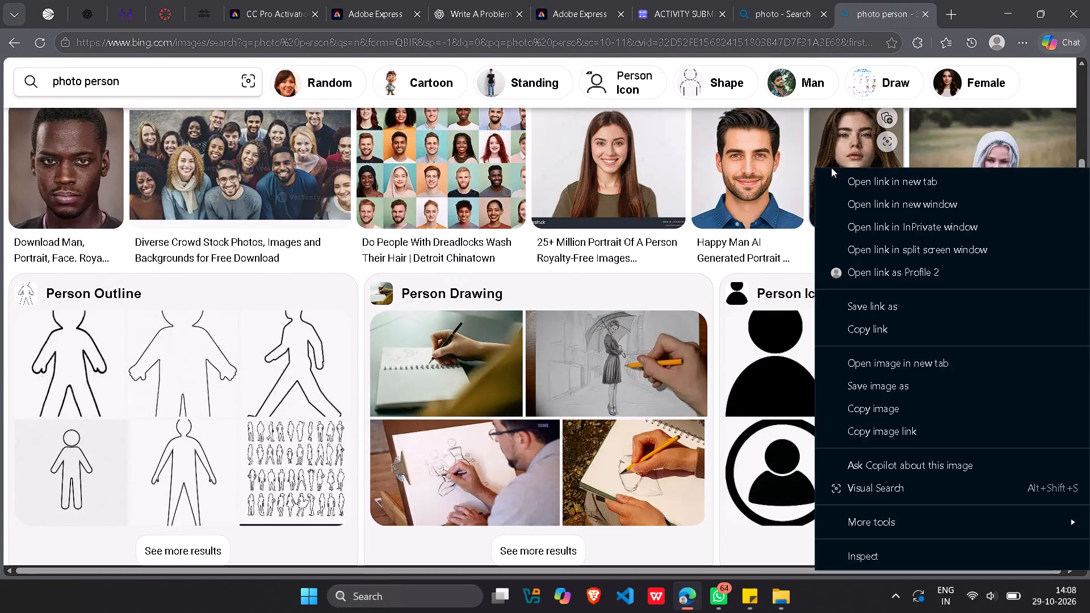
left_click(903, 308)
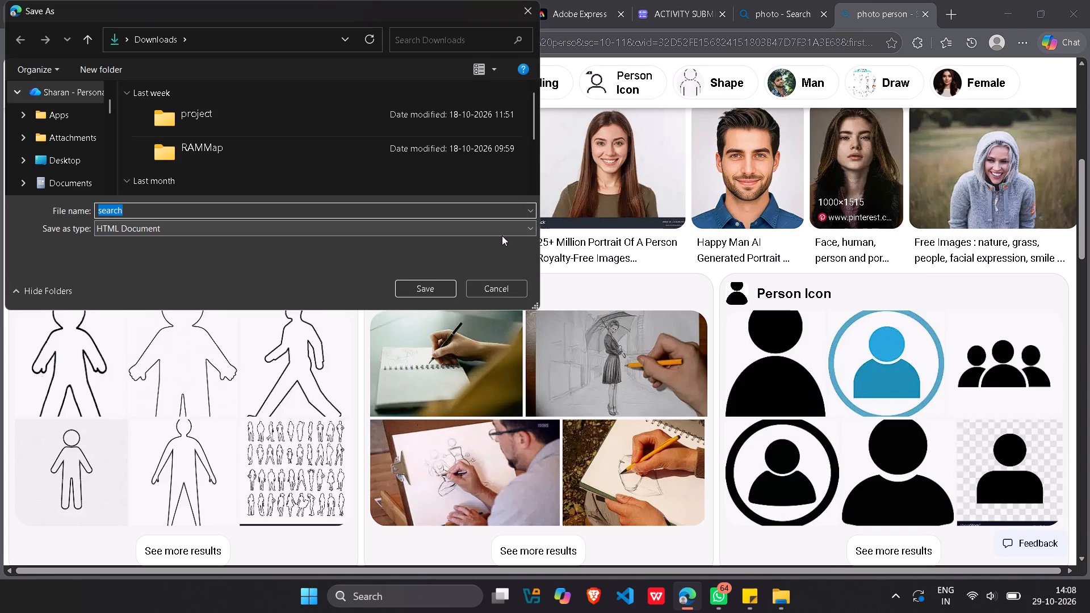
key("p")
key("Return")
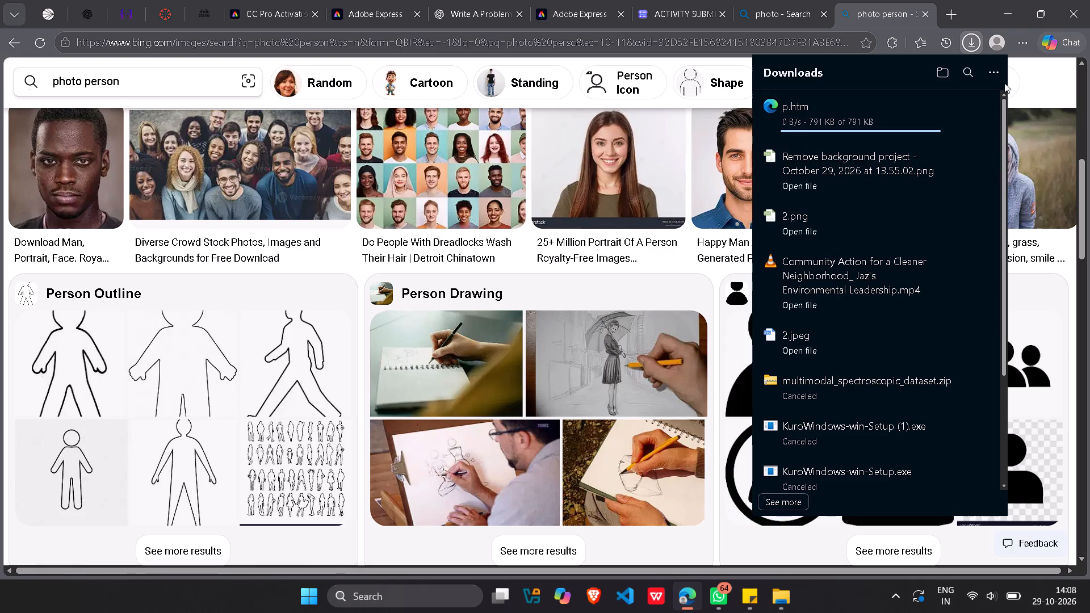
left_click(1022, 72)
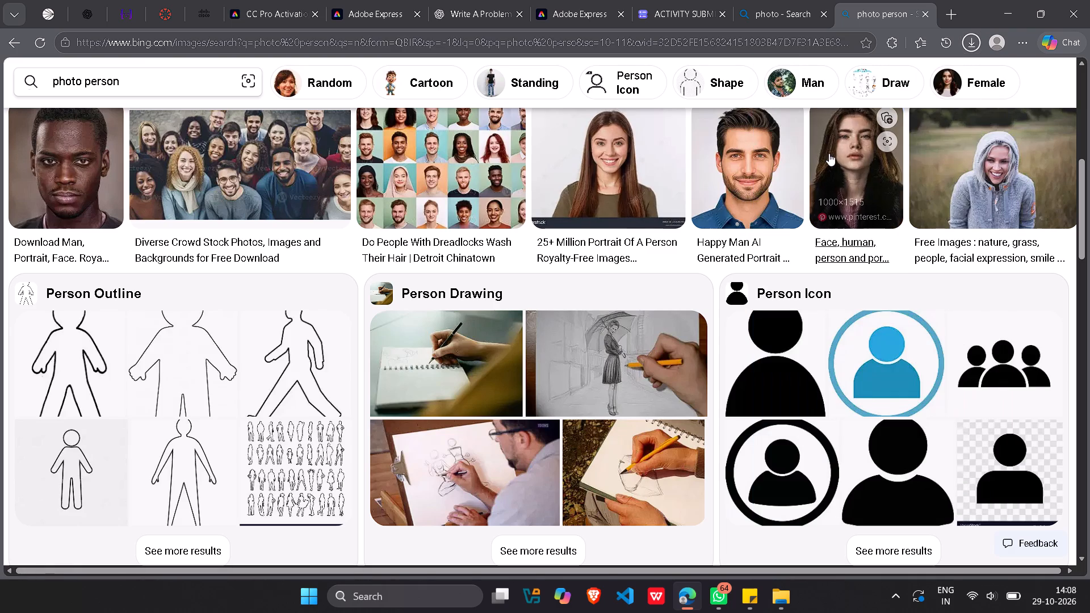
Open the long-haired woman's portrait in the larger image preview, check its options, and close the preview.
right_click(841, 156)
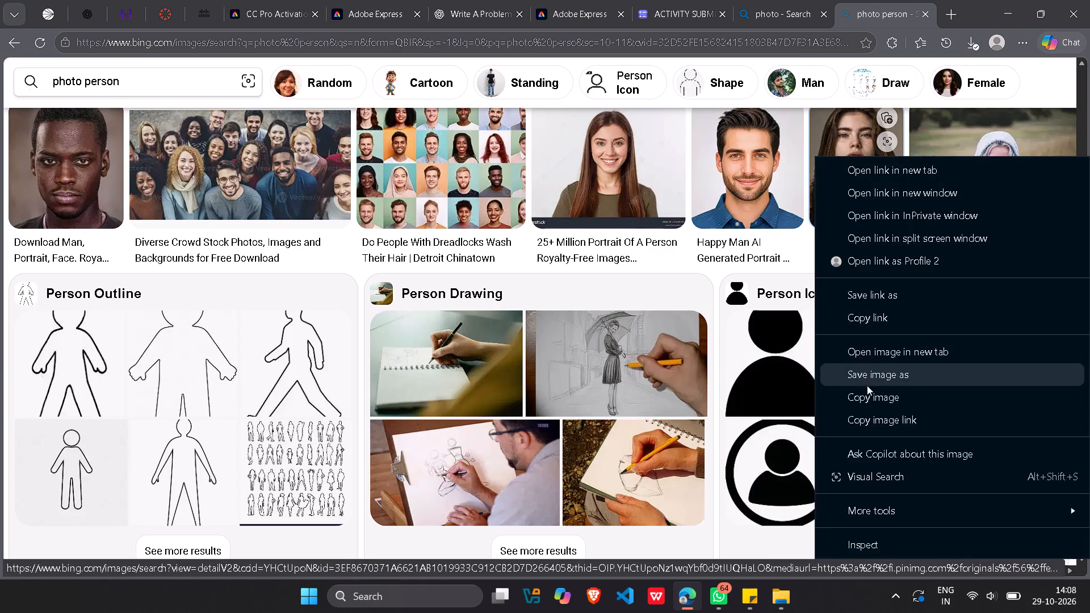
scroll(867, 388, "down", 3)
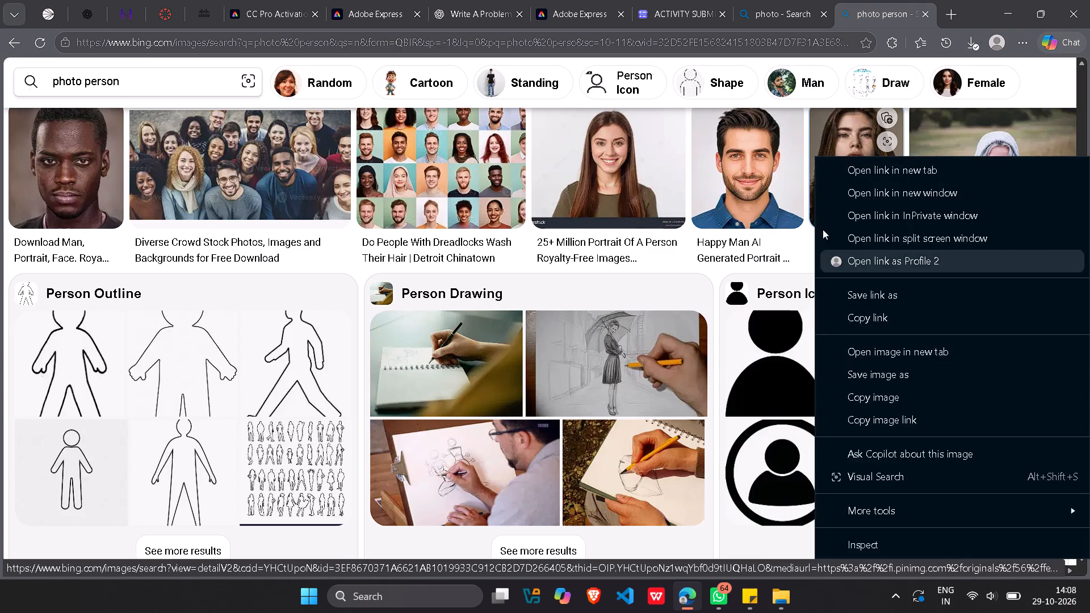
left_click(867, 136)
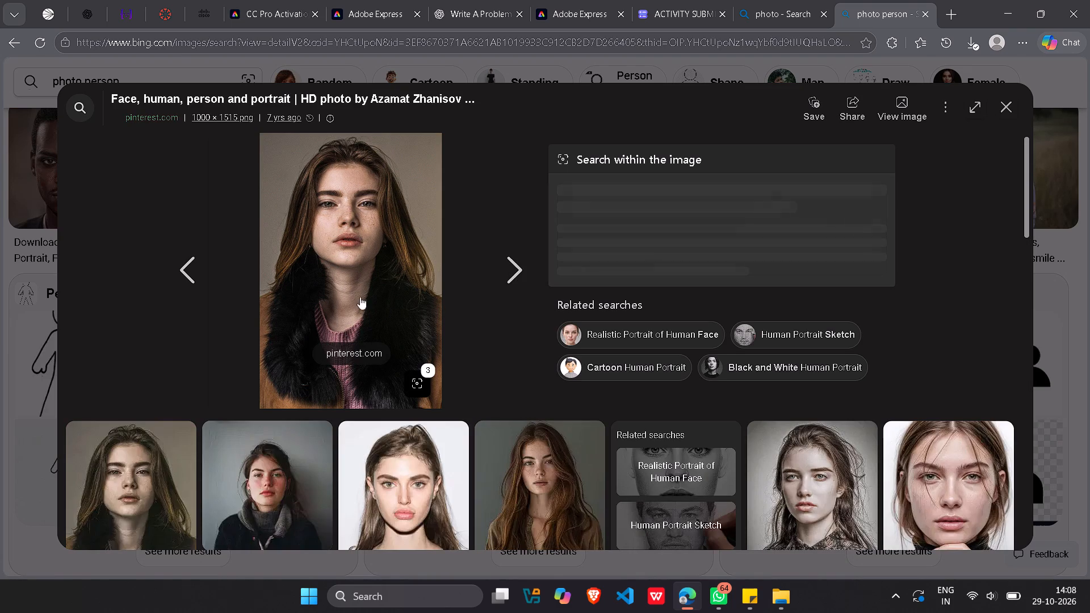
right_click(332, 265)
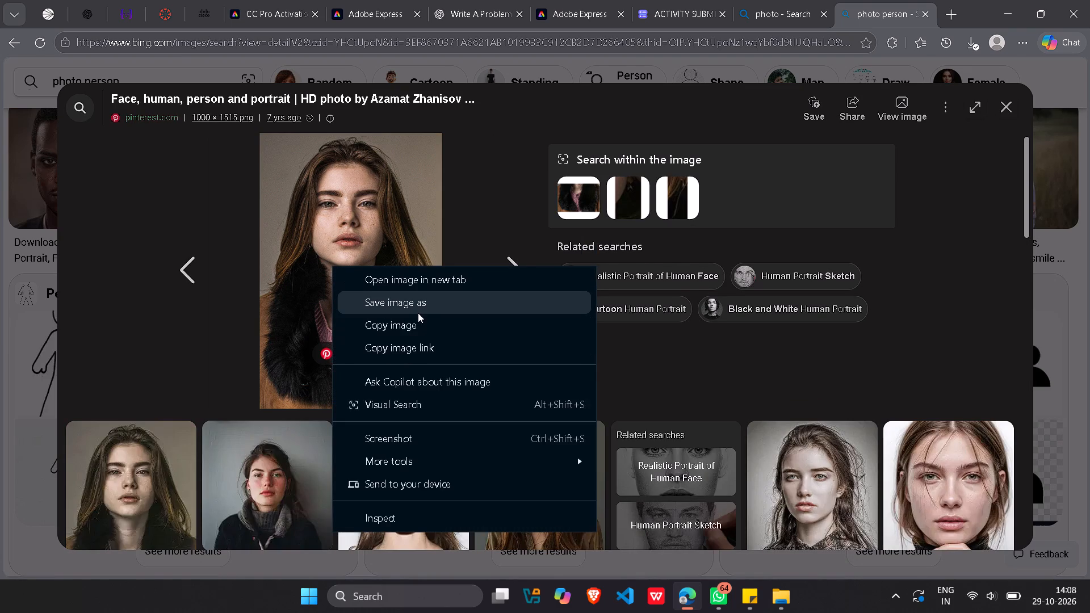
left_click(342, 235)
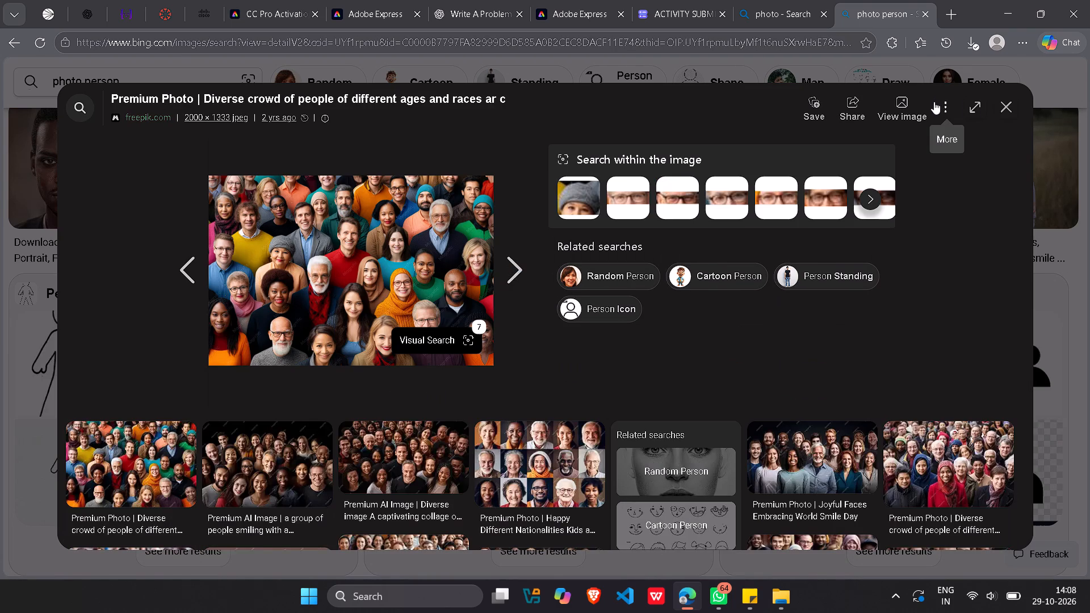
left_click(934, 102)
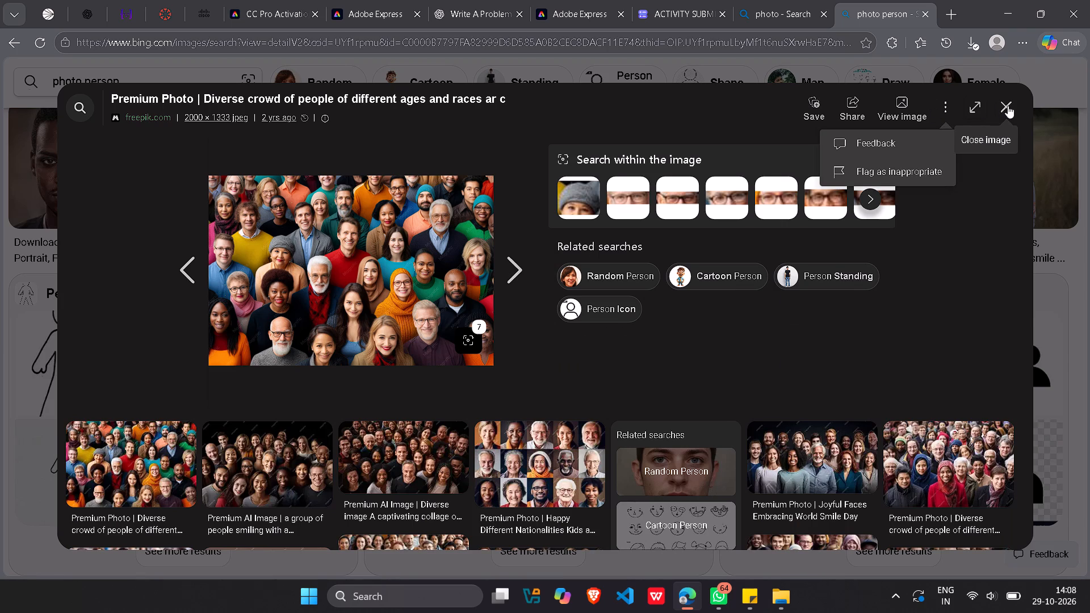
left_click(1008, 106)
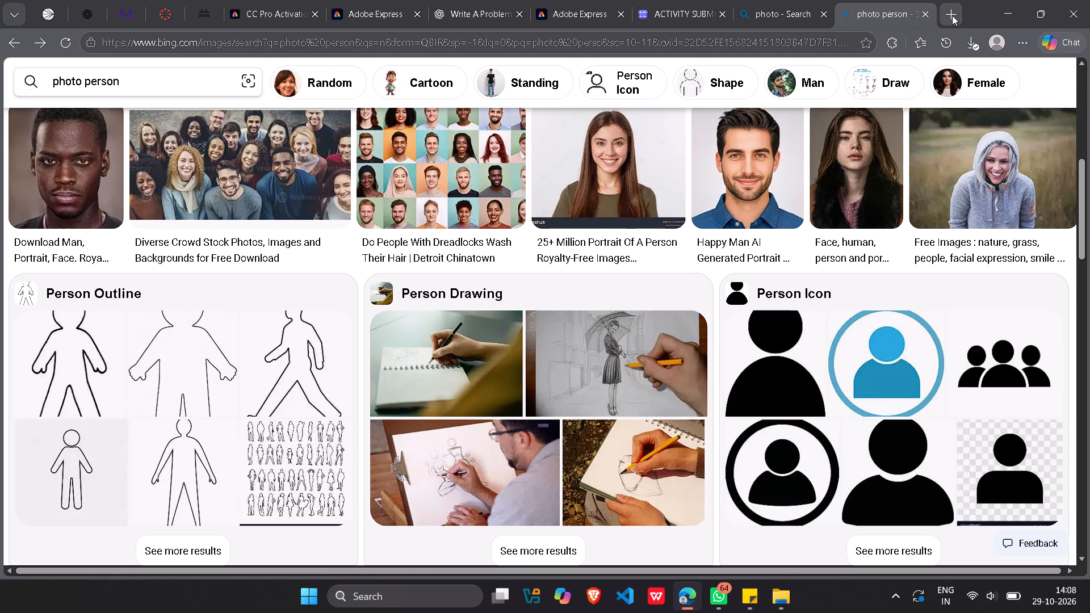
Close the "photo person" image results tab and the "photo" search tab.
left_click(918, 17)
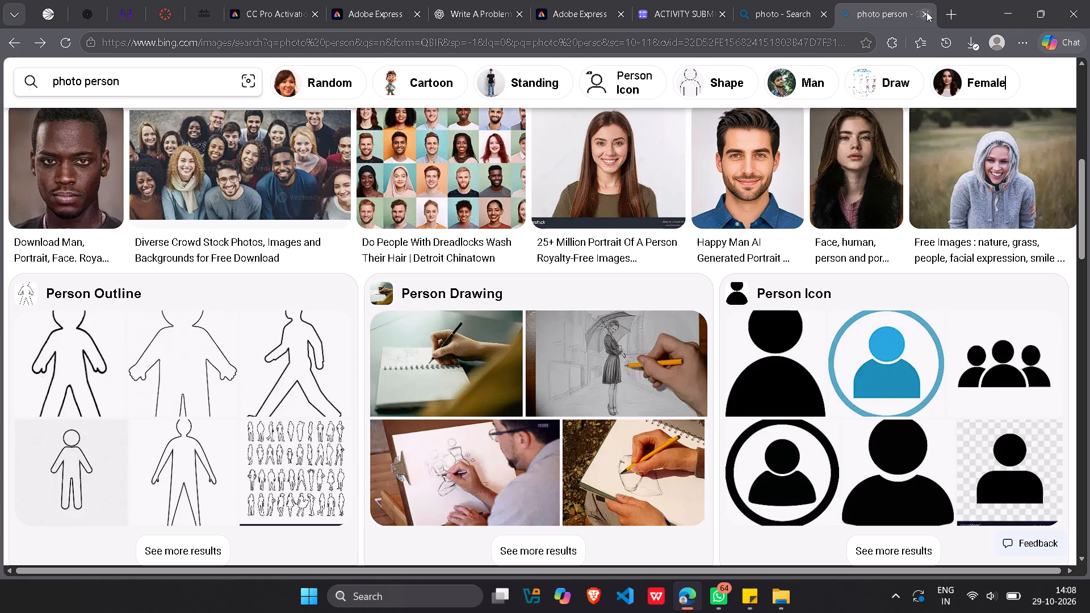
left_click(927, 12)
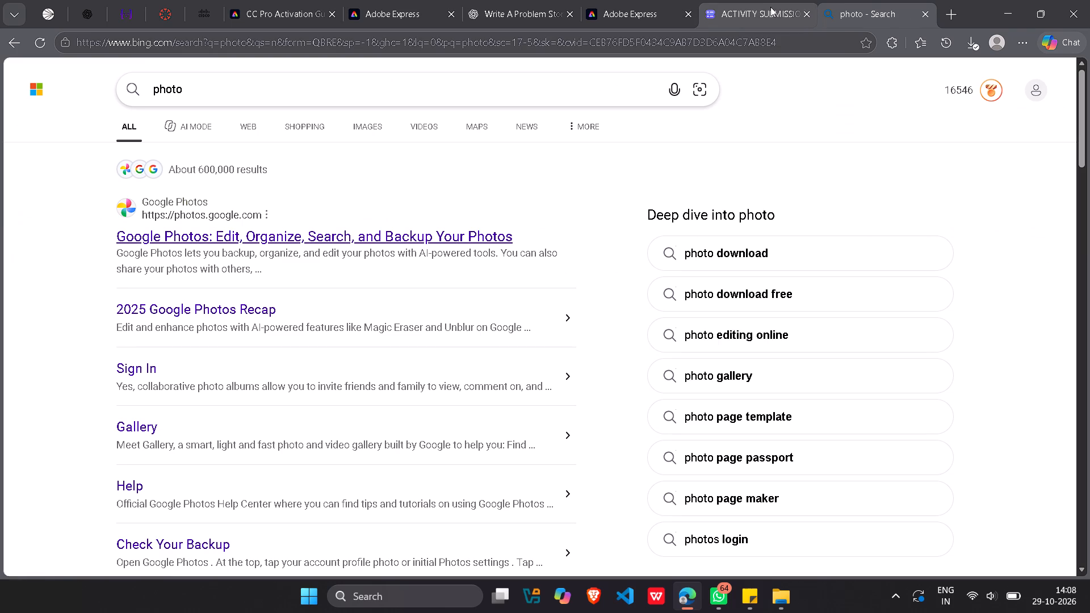
left_click(927, 12)
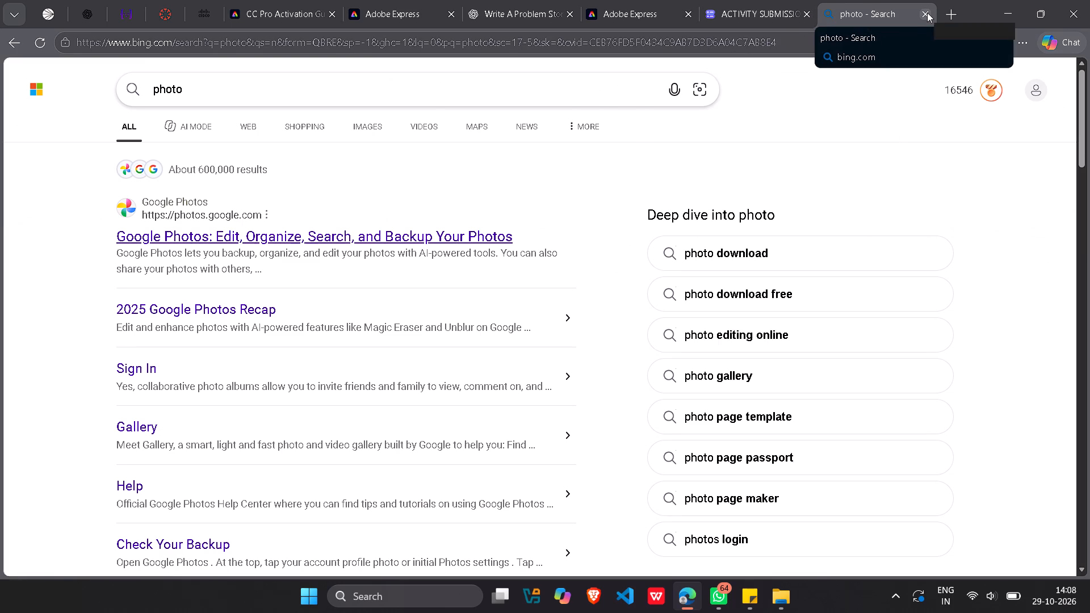
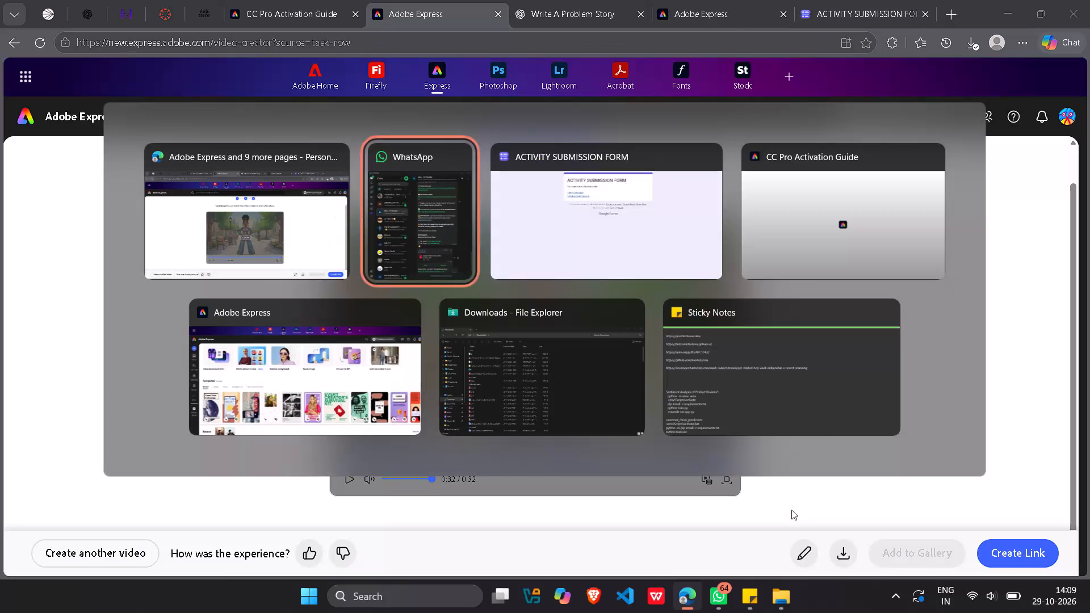
Switch to the Downloads folder in File Explorer, dismiss the download notification, and open the PDF adobe software and activty process.
key("alt+Tab")
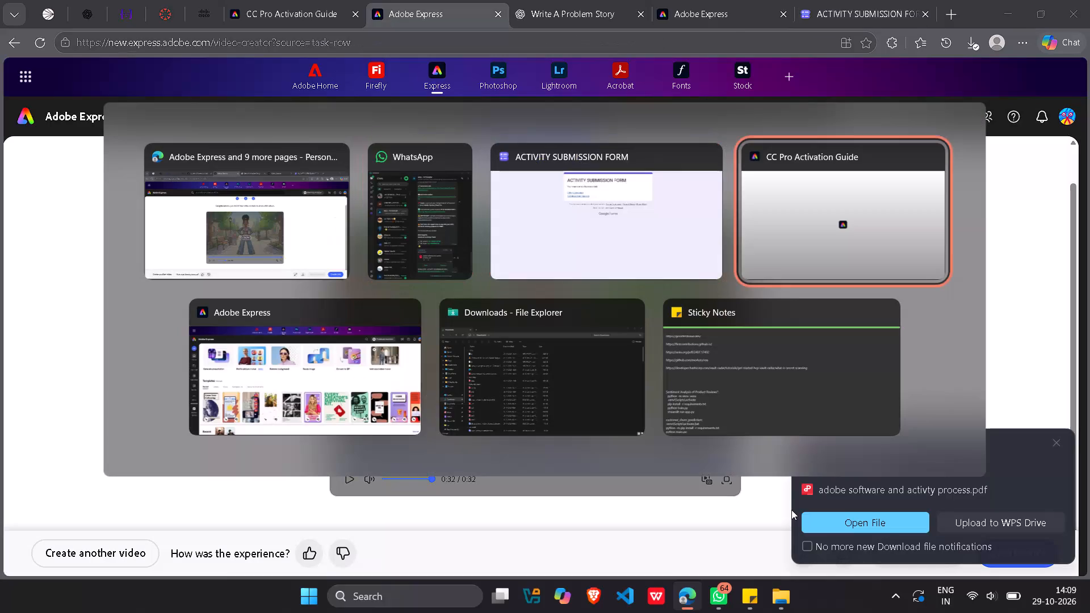
key("alt+Tab")
key("alt+Tab")
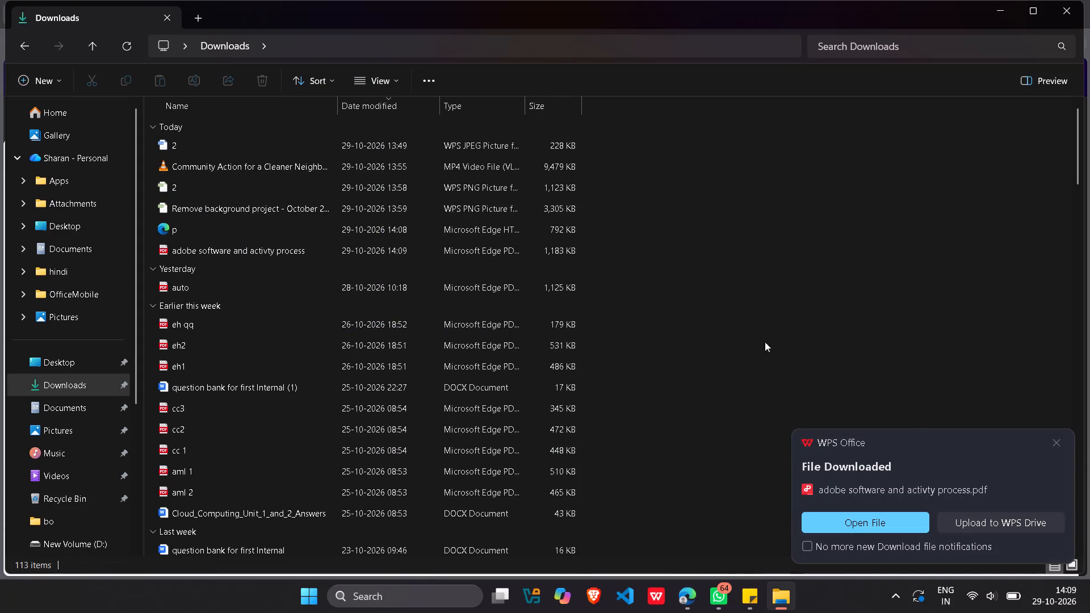
left_click(1051, 443)
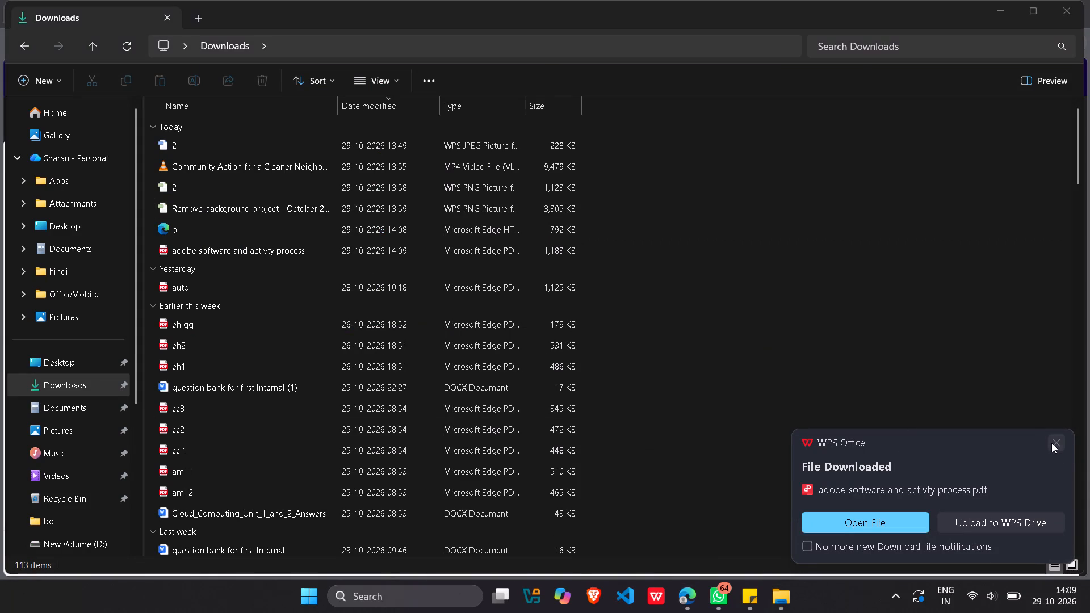
scroll(574, 255, "up", 3)
double_click(531, 249)
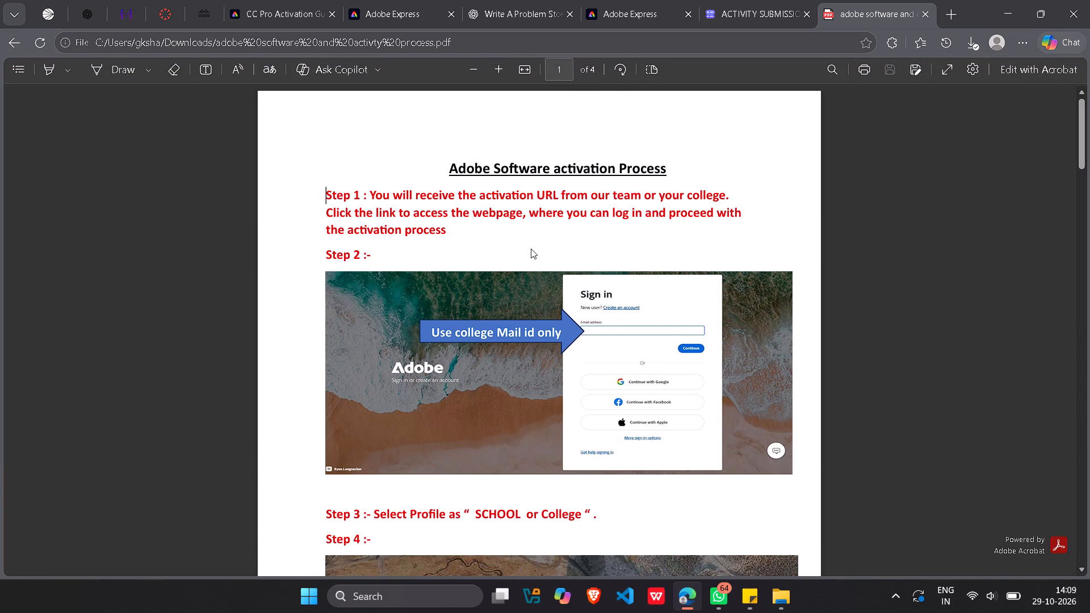
Read through the activity PDF's instructions, especially the profile picture steps from template search to background removal and saving.
scroll(659, 282, "down", 18)
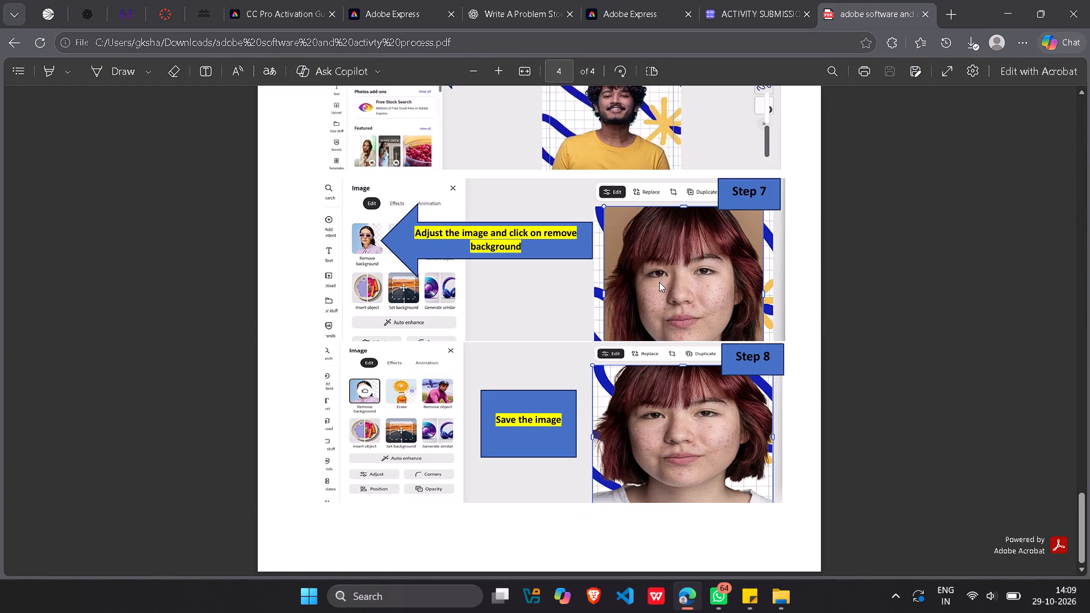
scroll(659, 282, "down", 1)
scroll(659, 282, "up", 4)
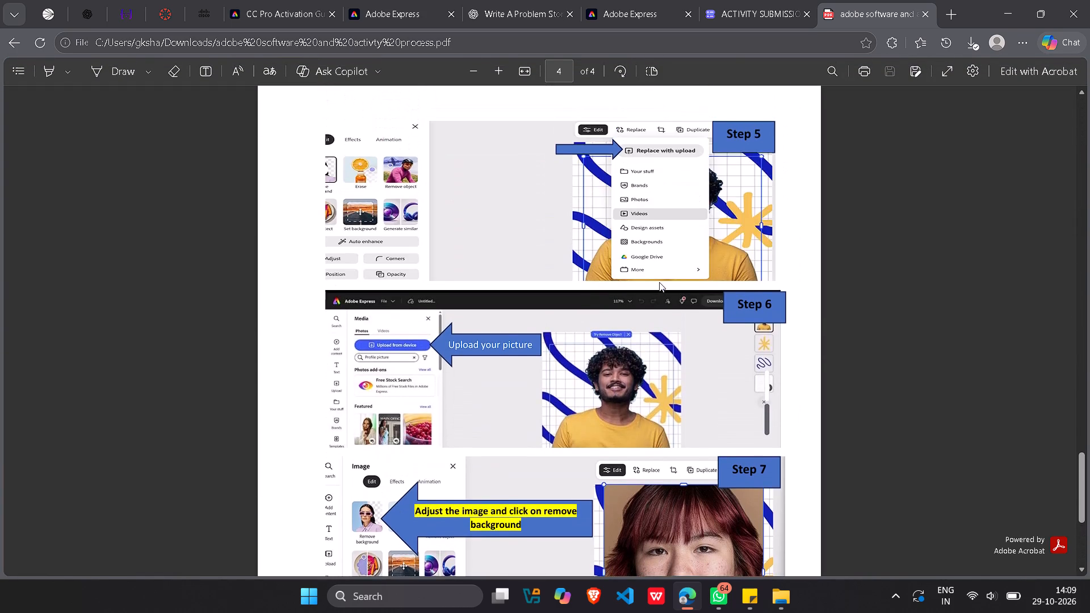
scroll(659, 282, "up", 4)
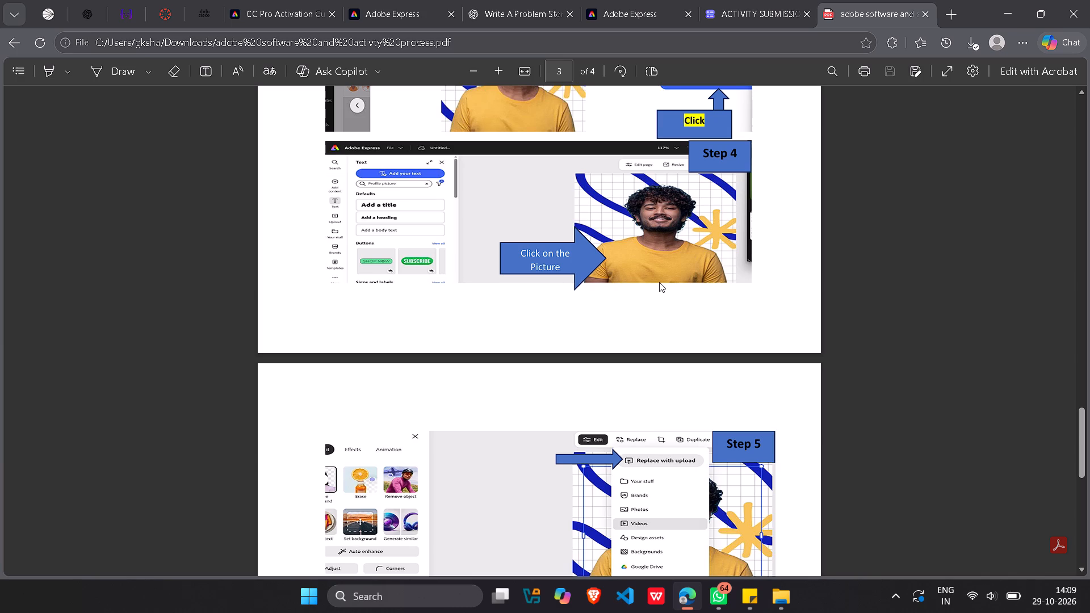
scroll(659, 282, "up", 4)
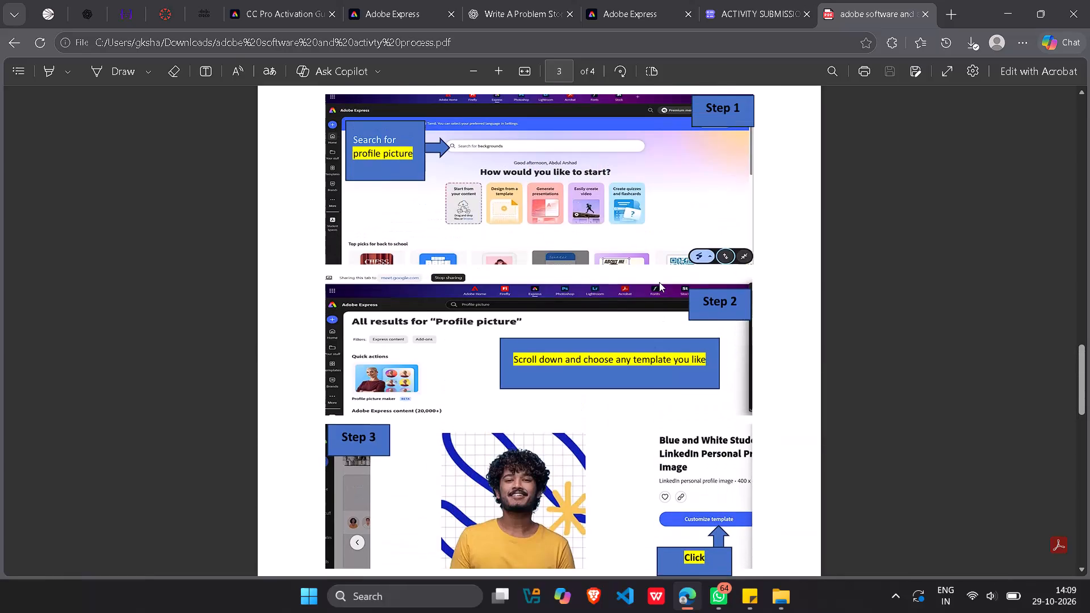
scroll(659, 282, "up", 1)
scroll(659, 282, "down", 2)
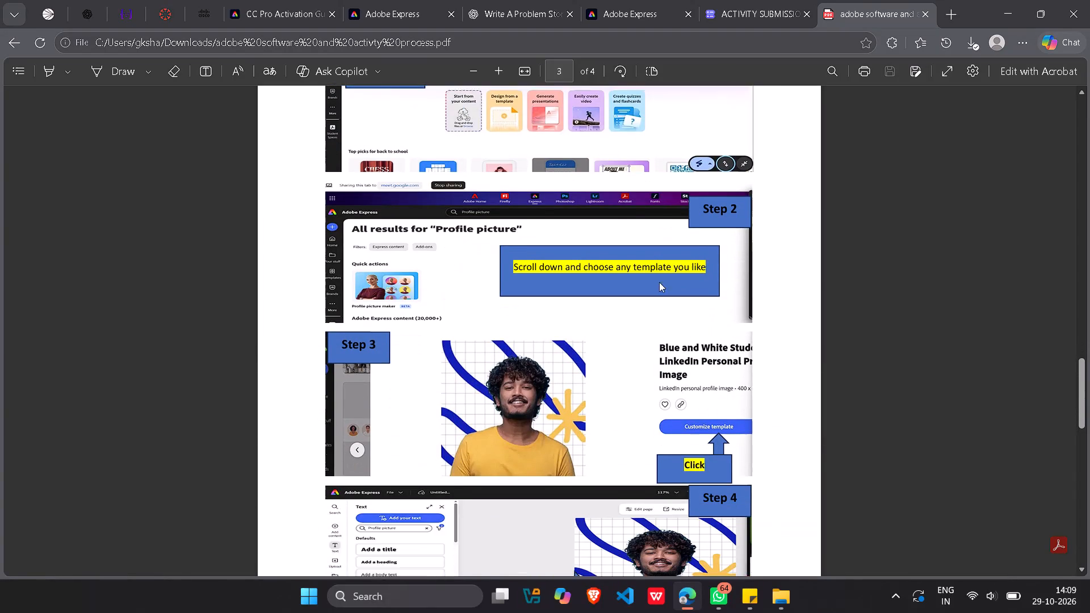
scroll(659, 282, "down", 3)
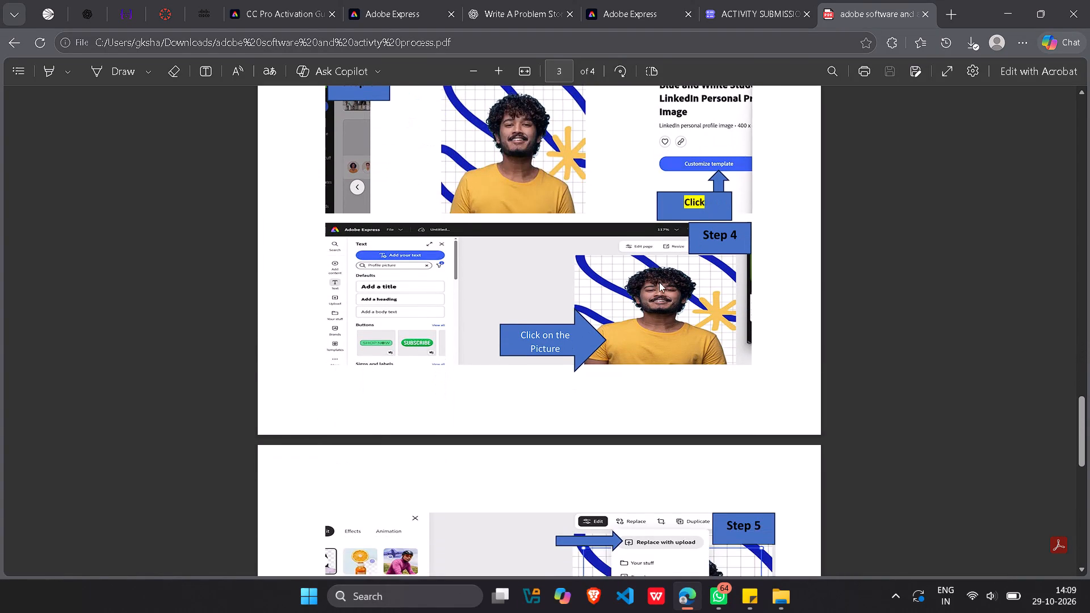
scroll(659, 282, "down", 6)
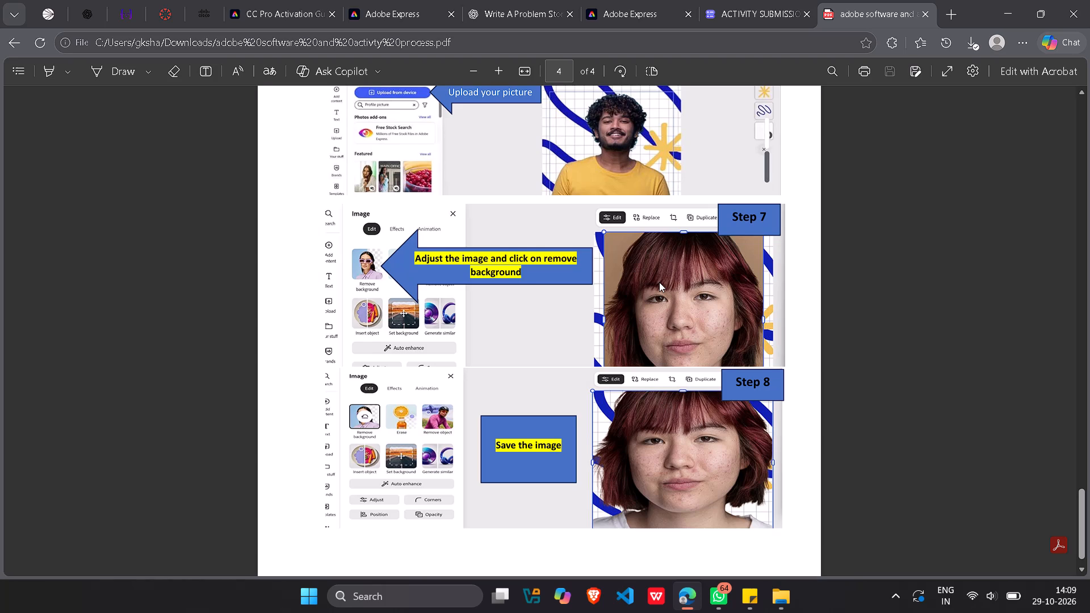
scroll(659, 282, "down", 3)
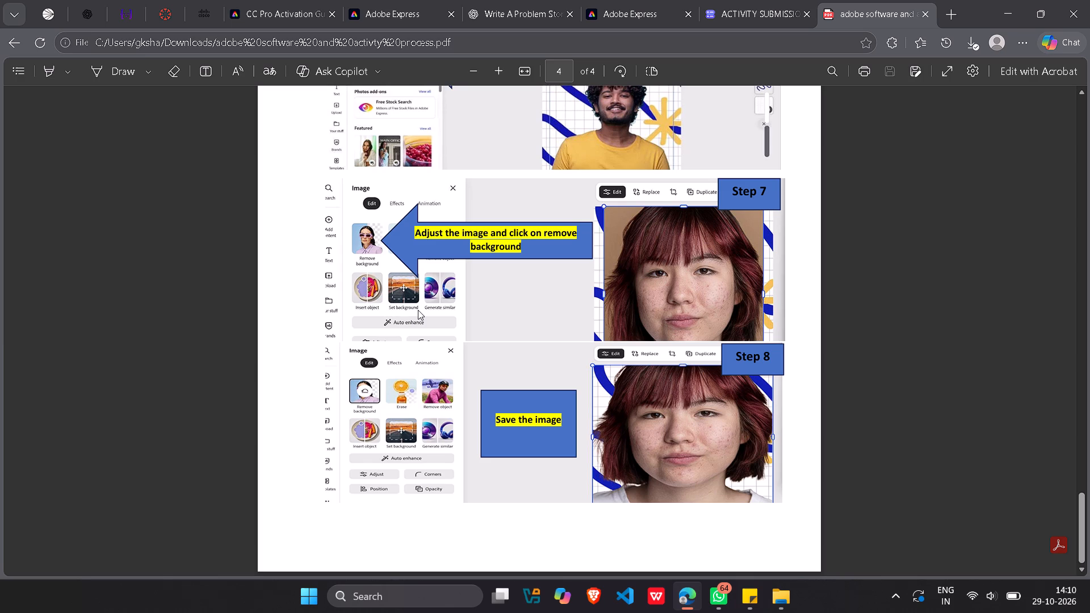
Check the finished animated video's tab and return to the Adobe Express home page tab.
left_click(632, 1)
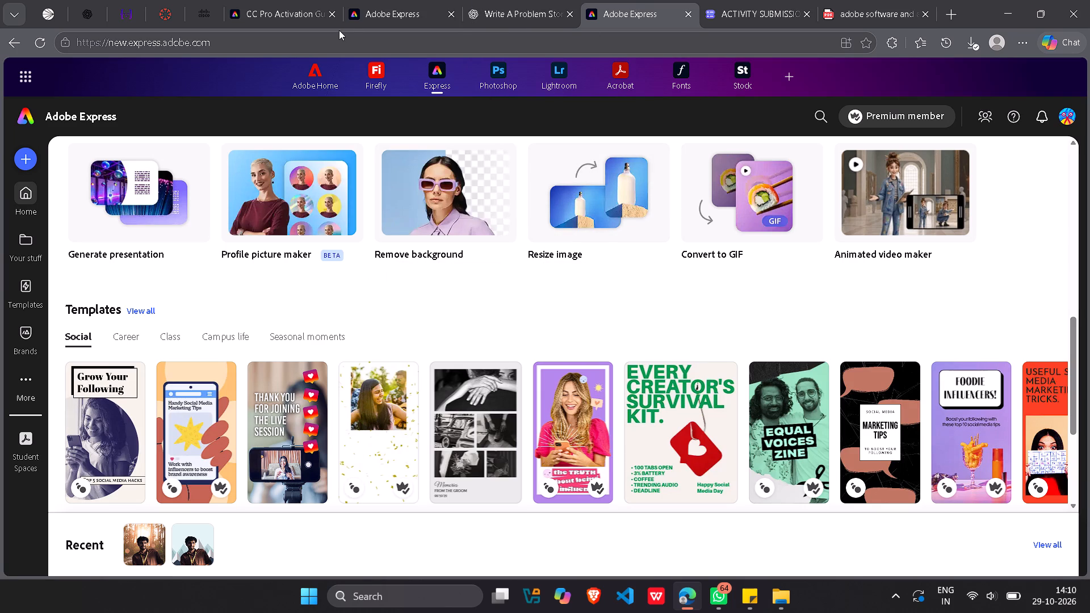
left_click(365, 21)
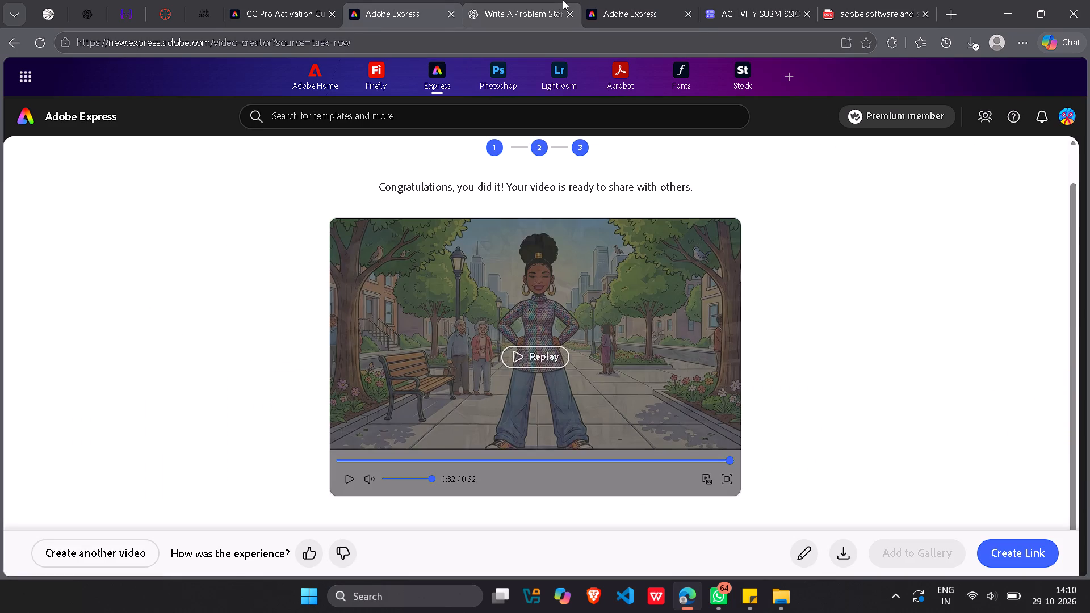
left_click(615, 0)
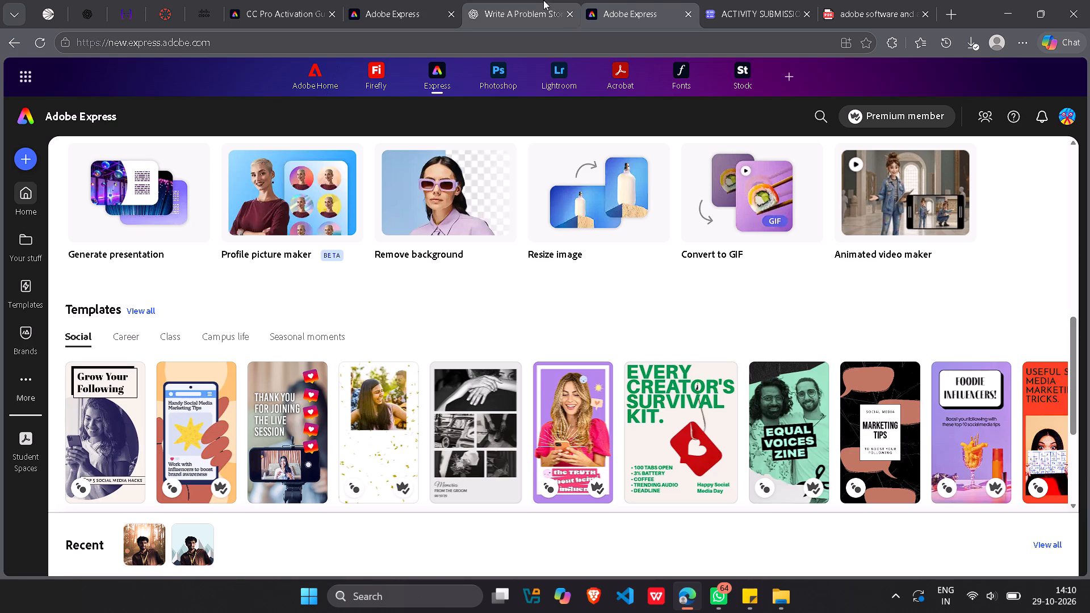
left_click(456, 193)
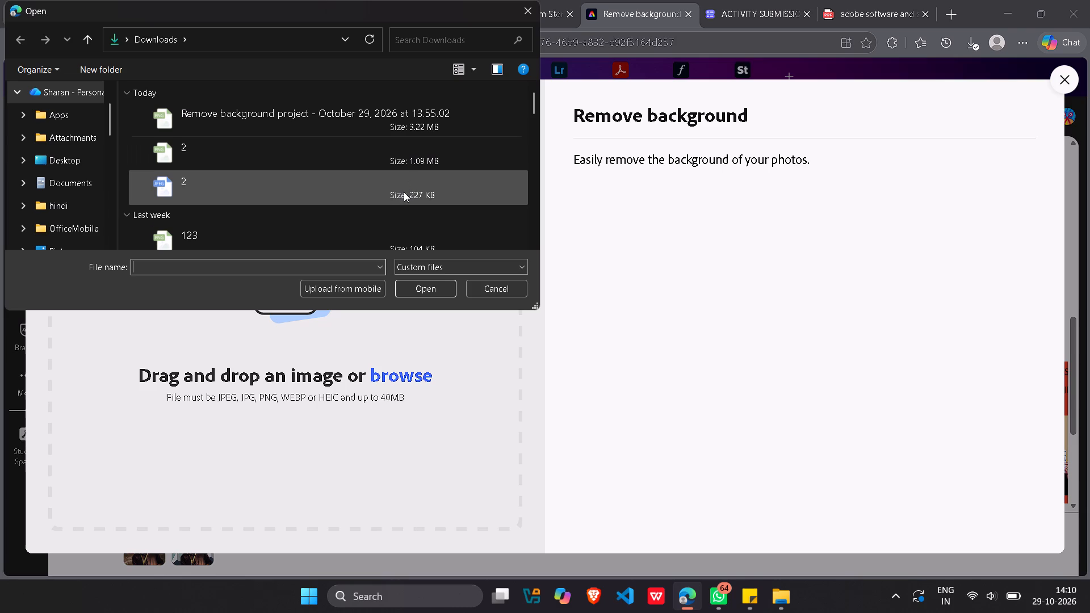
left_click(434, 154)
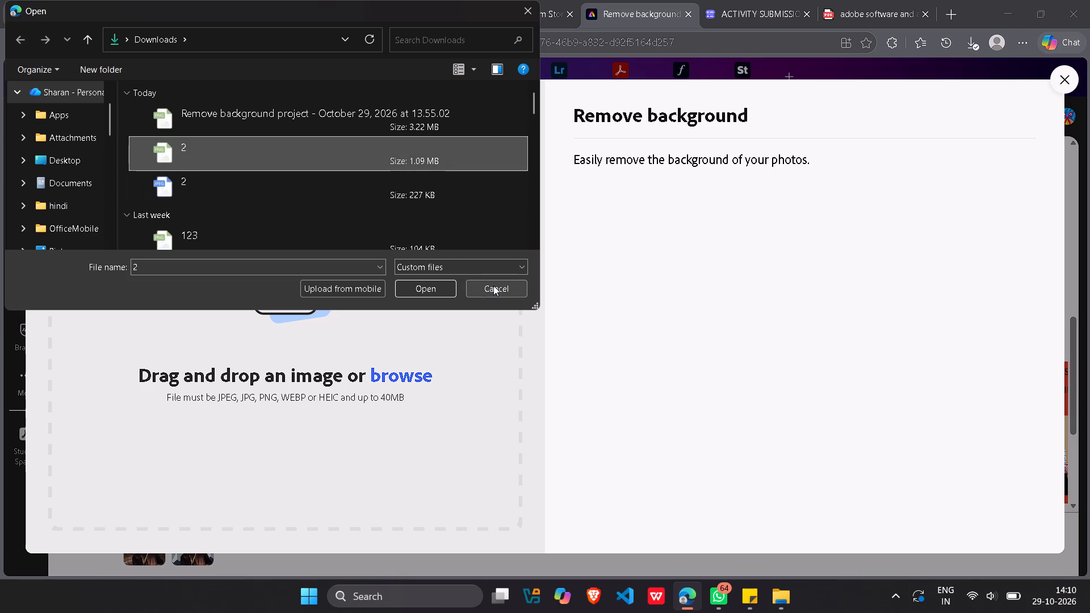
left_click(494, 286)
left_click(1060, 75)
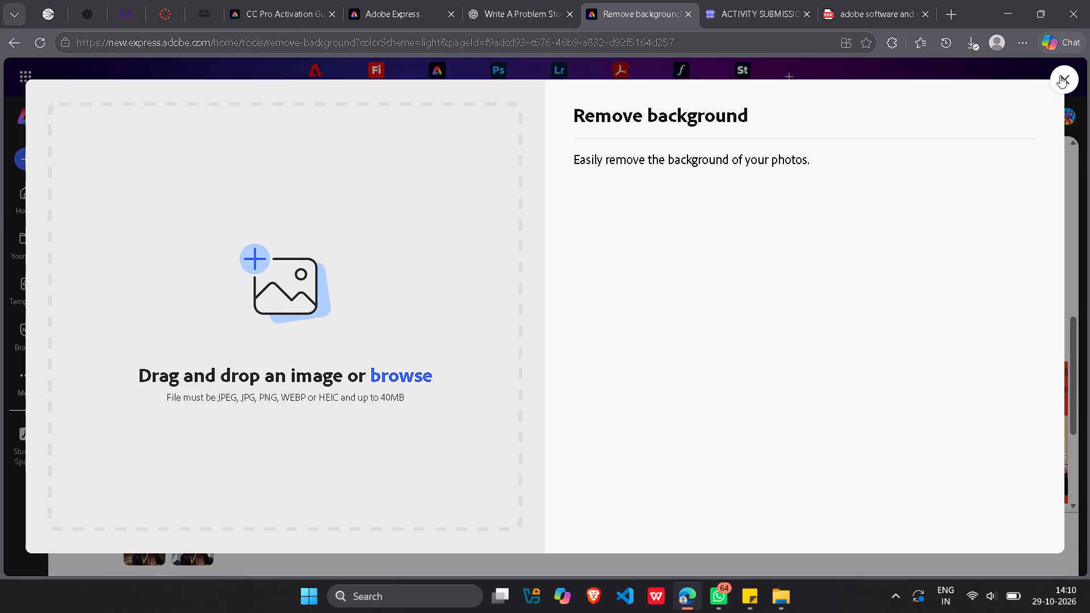